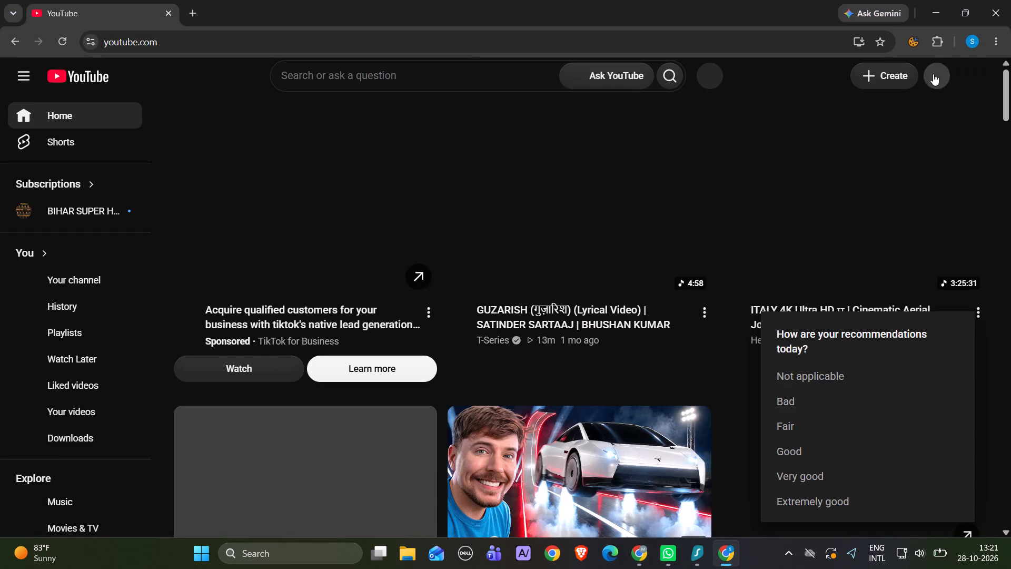
pyautogui.click(970, 74)
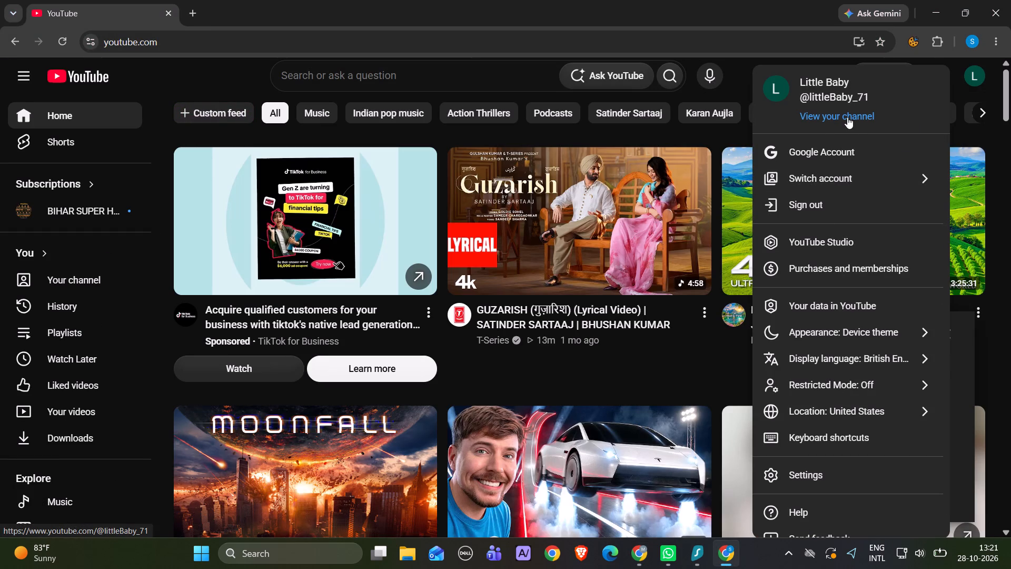
pyautogui.click(832, 242)
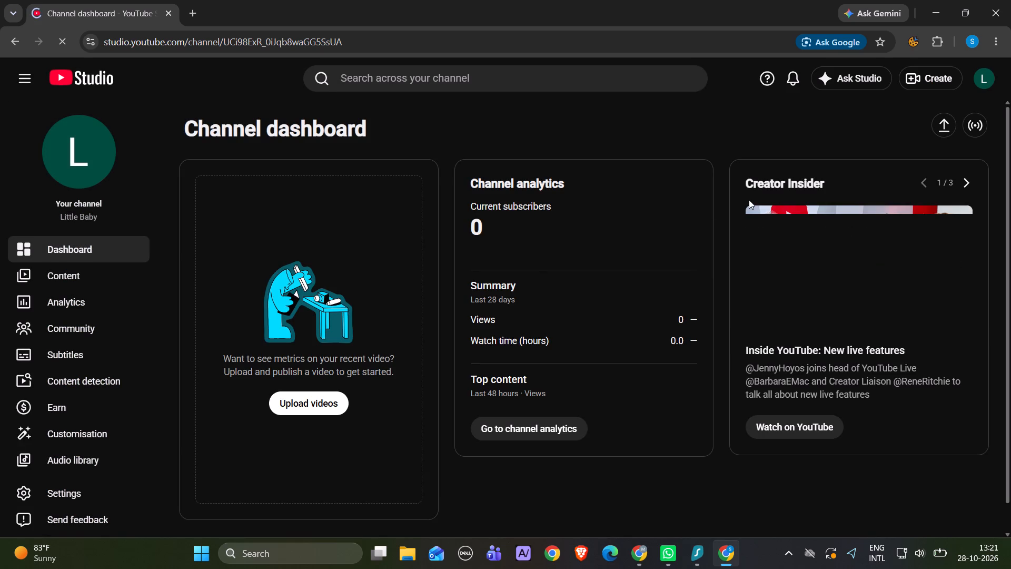
pyautogui.click(85, 162)
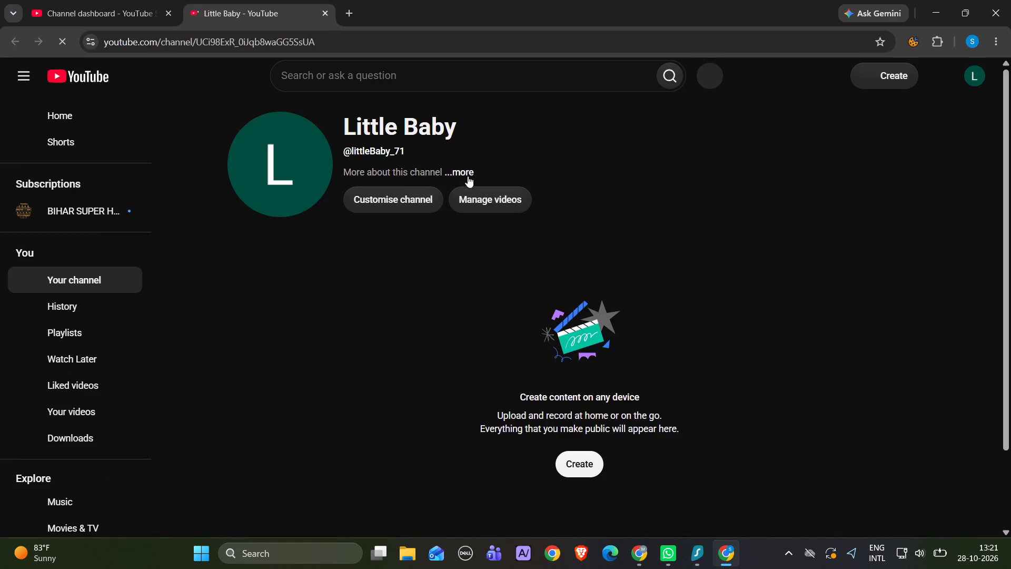
pyautogui.click(422, 200)
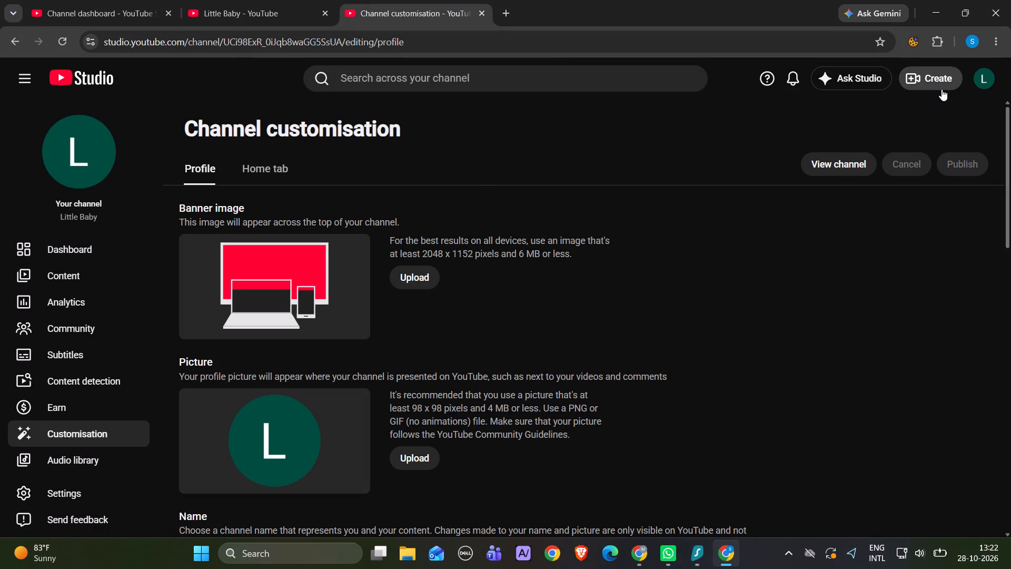
# View the Little Baby channel page and examine its additional channel info.
pyautogui.click(973, 89)
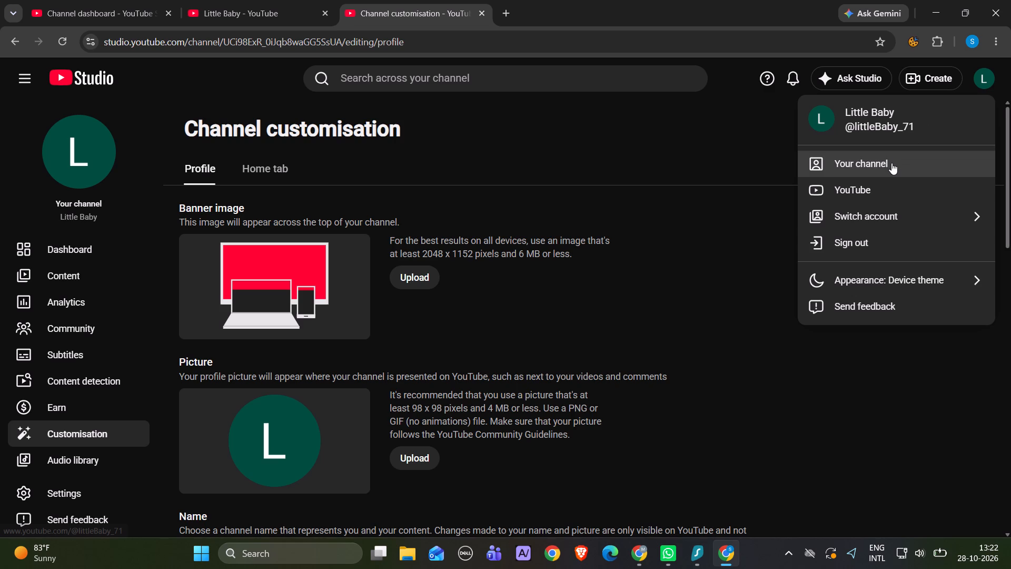
pyautogui.click(891, 163)
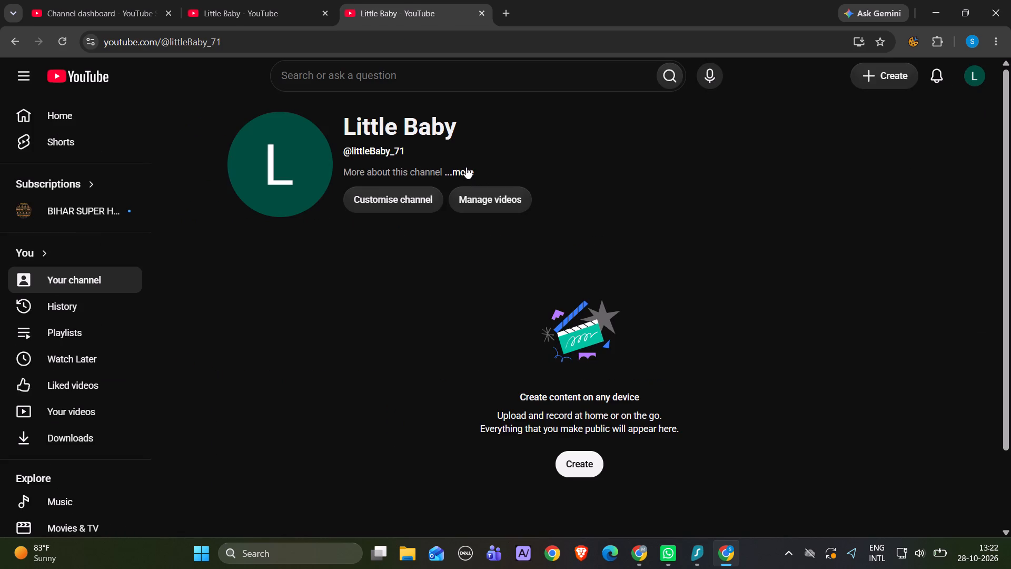
pyautogui.click(466, 167)
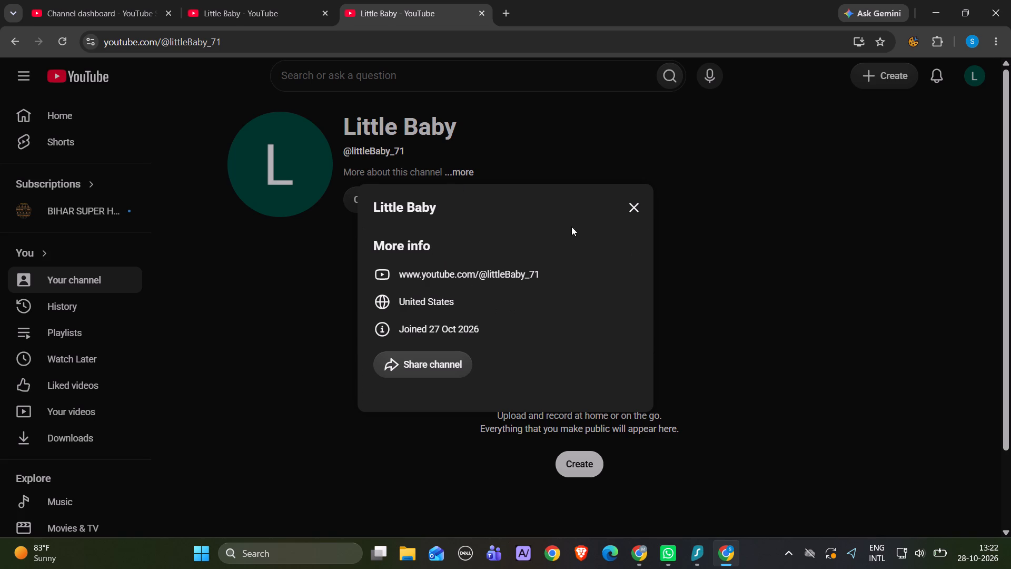
pyautogui.click(631, 204)
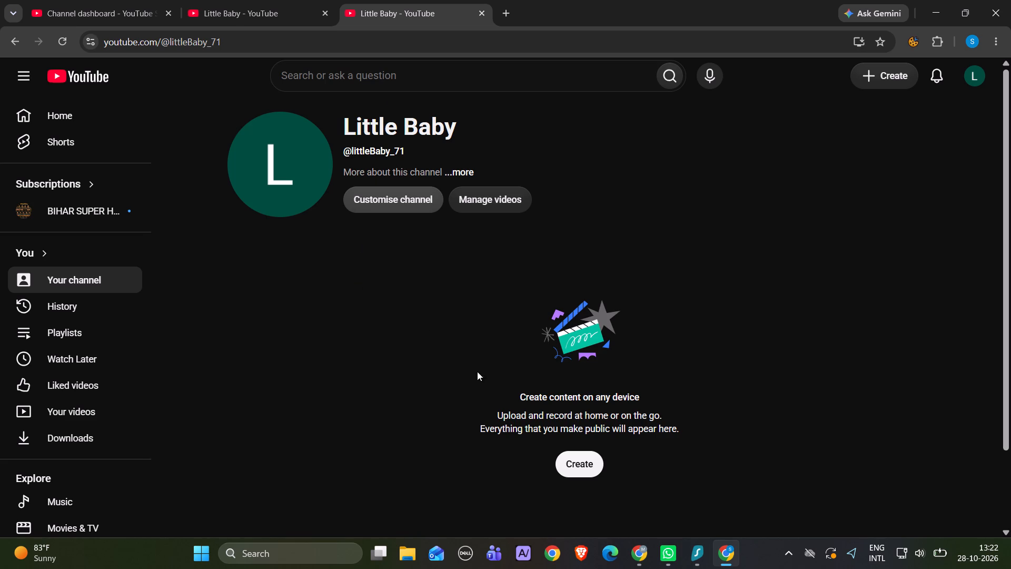
# Reopen the channel customisation page, check the Home tab settings, and return to the Profile settings.
pyautogui.click(422, 210)
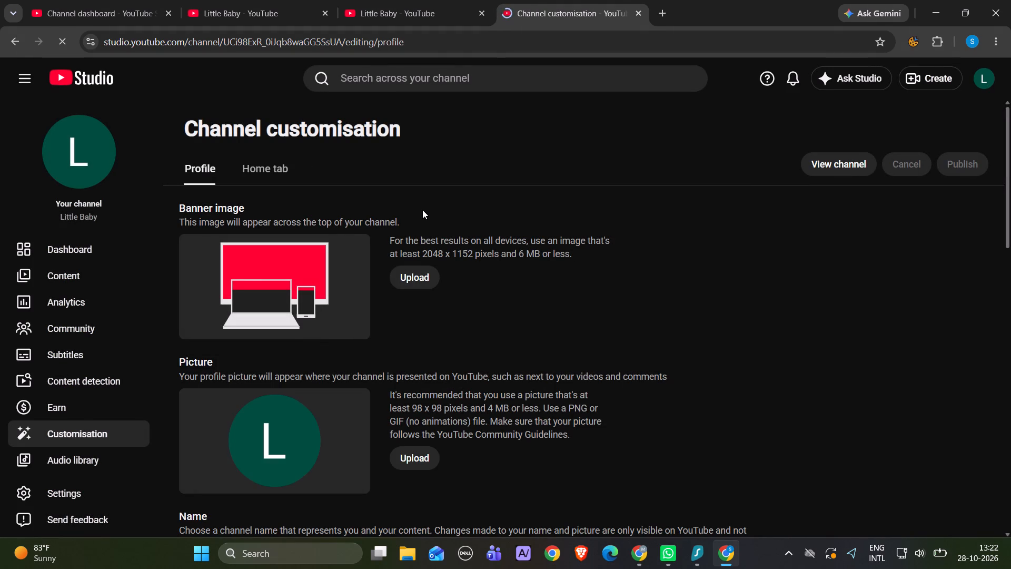
pyautogui.click(252, 175)
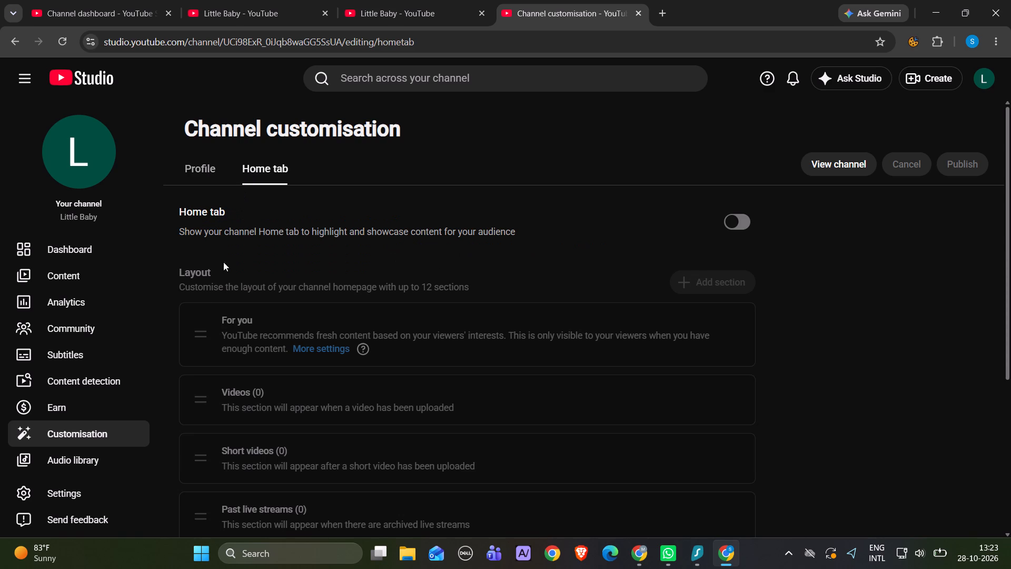
pyautogui.click(92, 426)
pyautogui.scroll(-4, 564, 418)
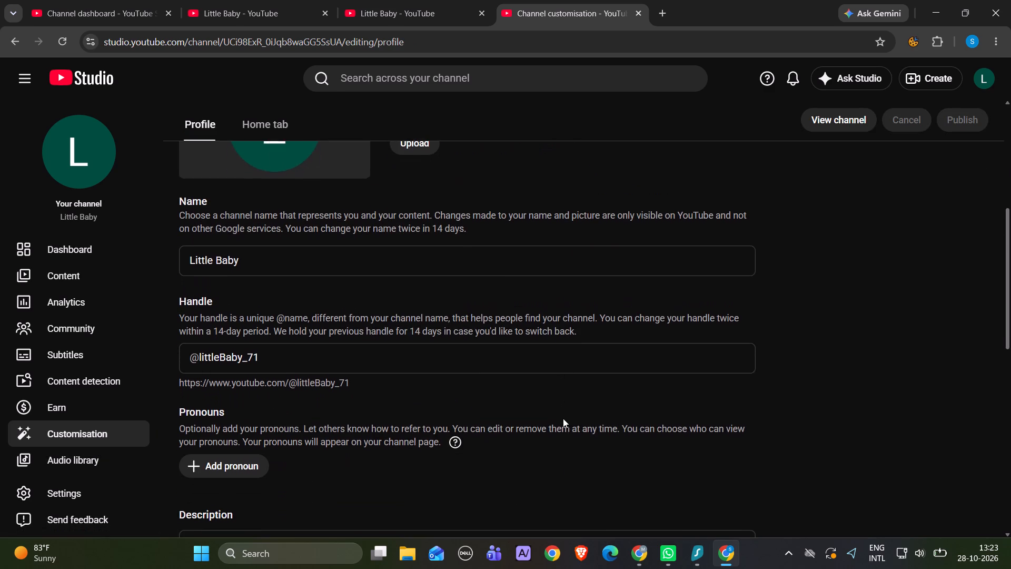
pyautogui.moveTo(286, 354); pyautogui.dragTo(212, 355)
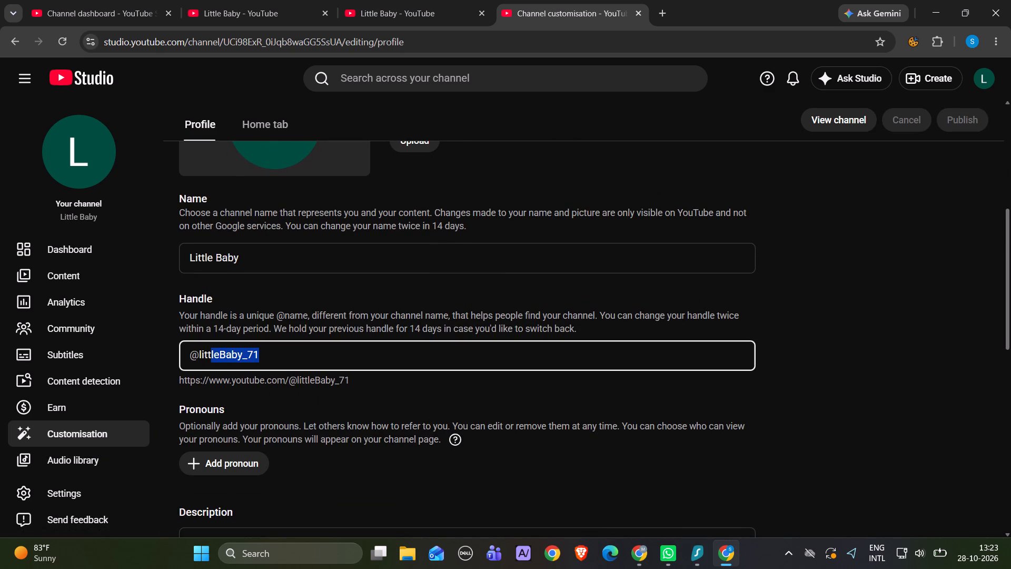
pyautogui.moveTo(212, 355); pyautogui.dragTo(200, 354)
pyautogui.press('BackSpace')
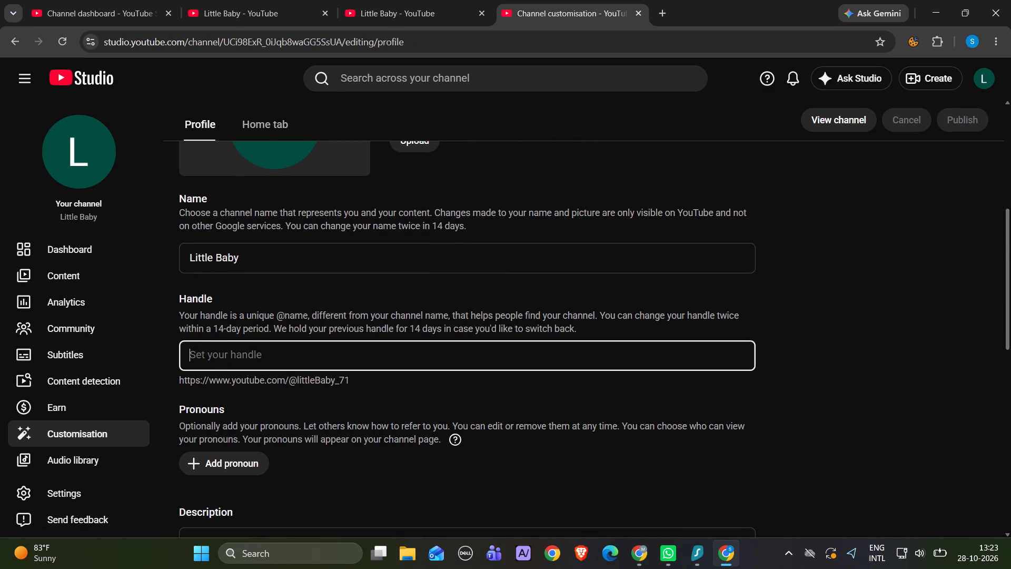
pyautogui.press('BackSpace')
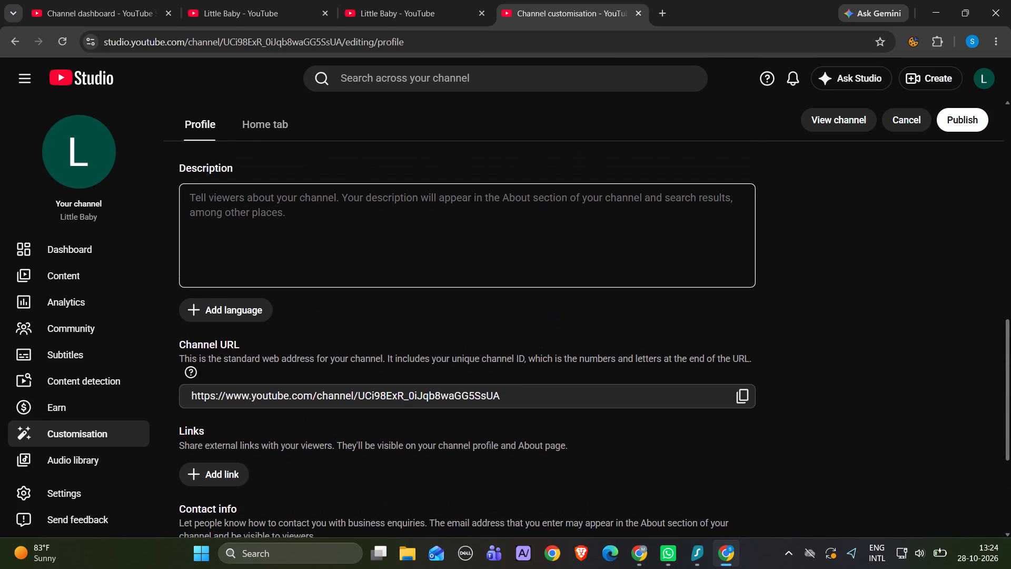
pyautogui.click(300, 220)
pyautogui.hotkey('ctrl', 'v')
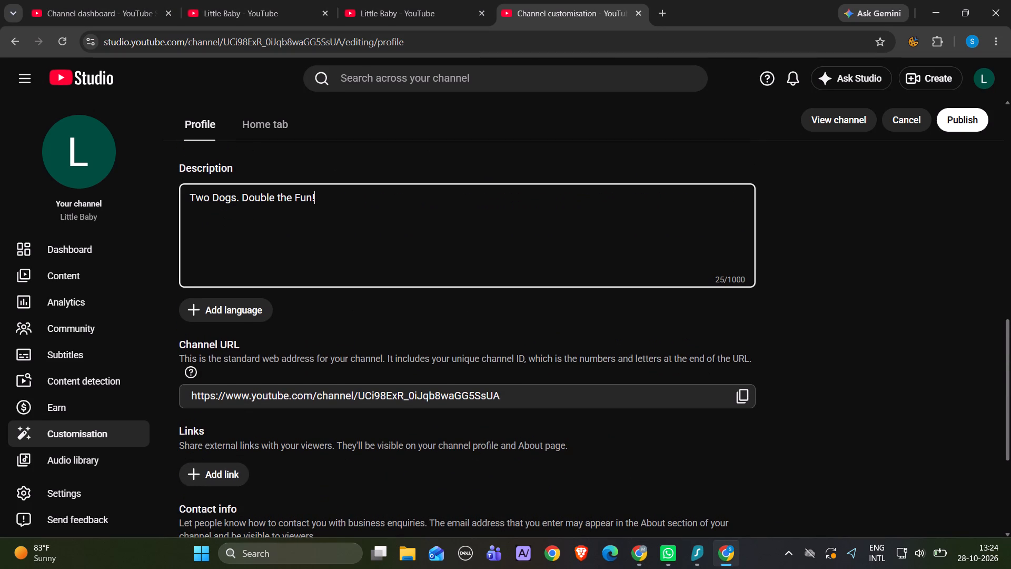
pyautogui.press('BackSpace')
# Add a space after the tagline in the channel description and search the emoji picker for a "flag" emoji.
pyautogui.press('space')
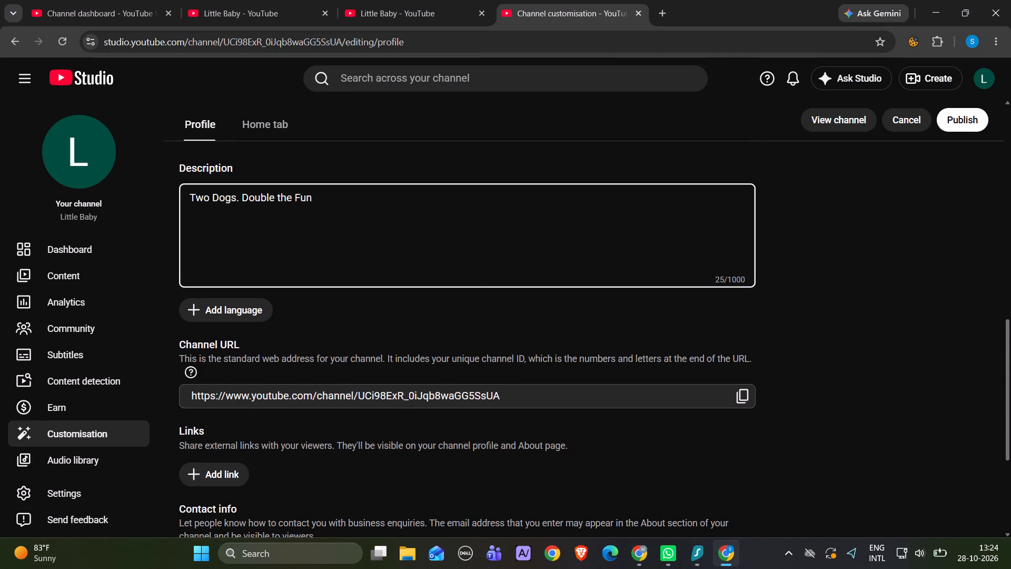
pyautogui.rightClick(322, 204)
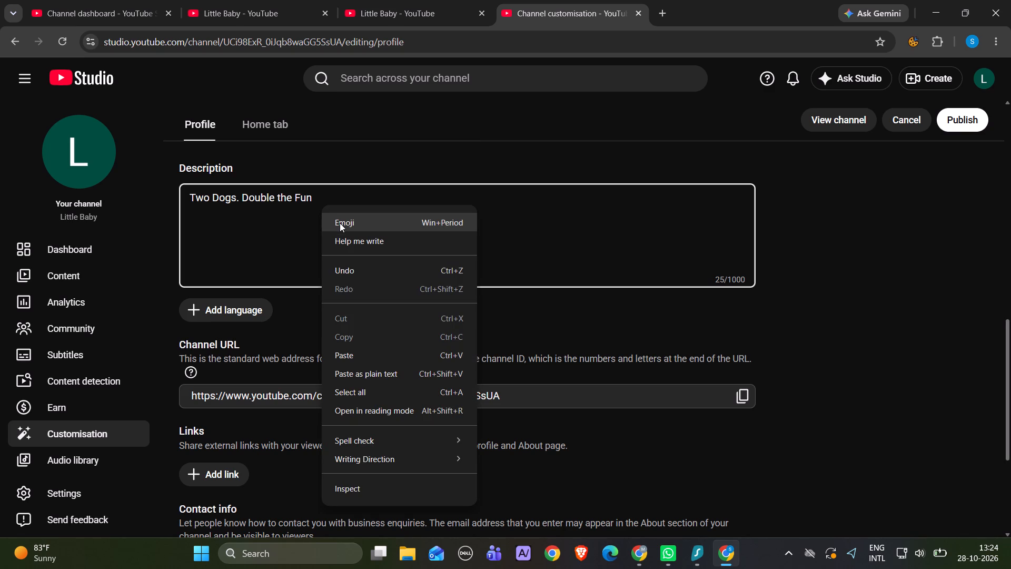
pyautogui.click(340, 223)
pyautogui.press('super+period')
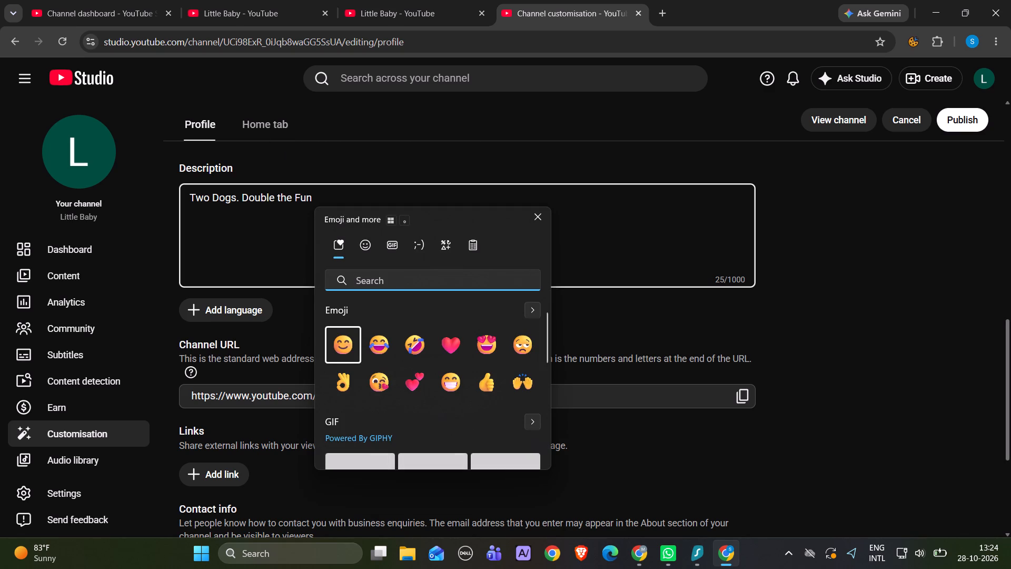
pyautogui.click(398, 280)
pyautogui.press('u')
pyautogui.write('sa')
pyautogui.press('BackSpace')
pyautogui.press('BackSpace')
pyautogui.press('BackSpace')
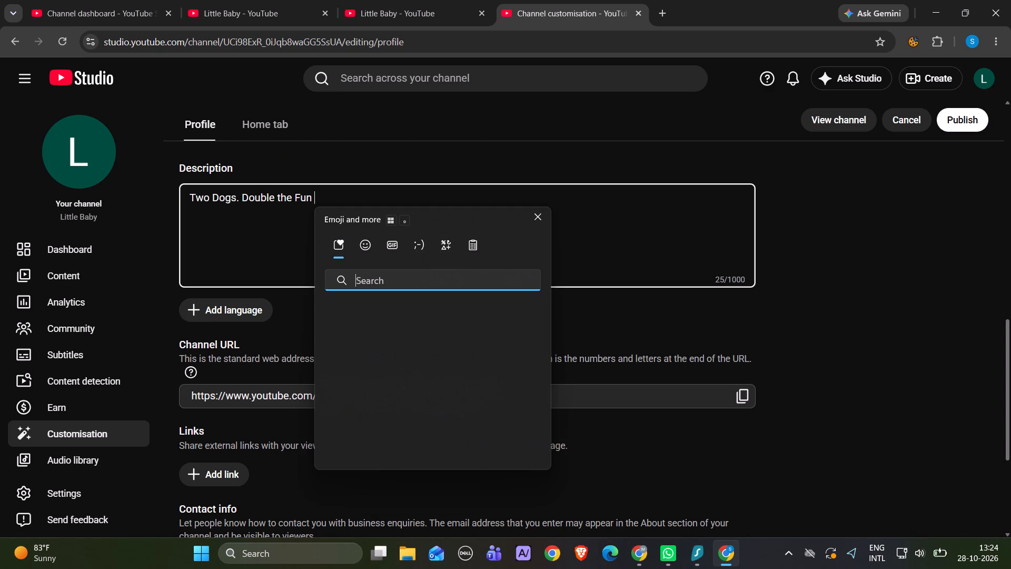
pyautogui.press('BackSpace')
pyautogui.press('f')
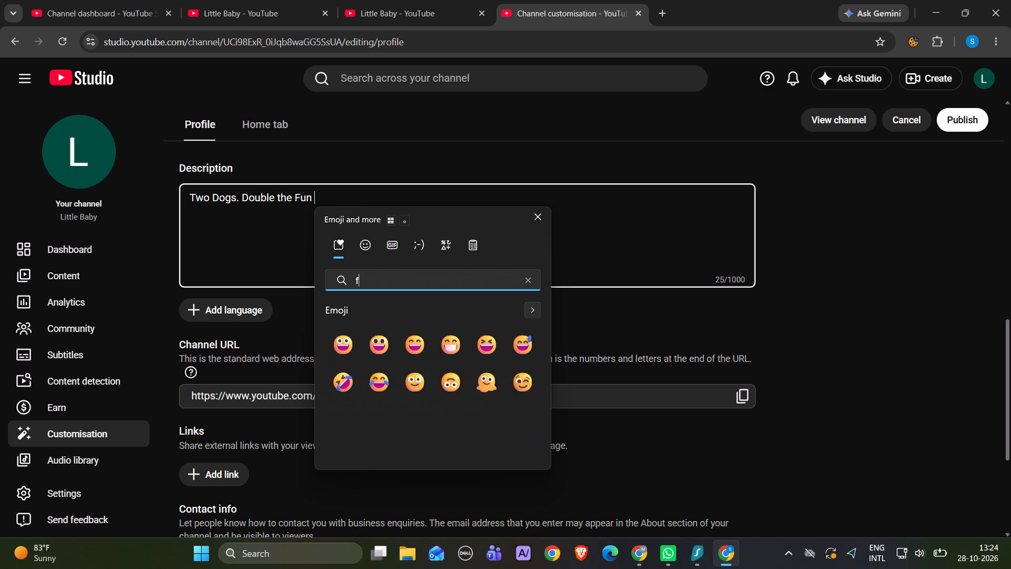
pyautogui.write('lag')
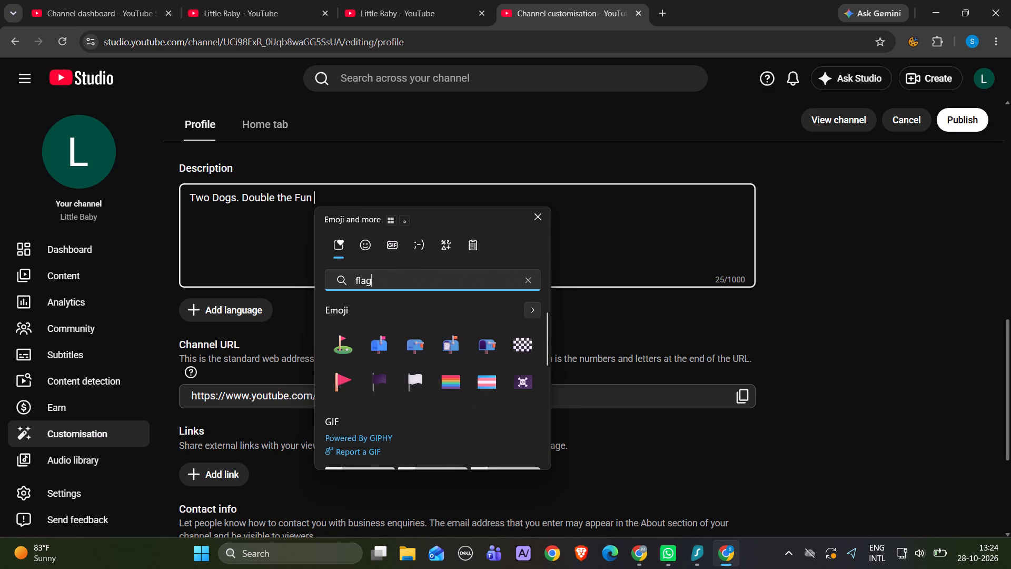
pyautogui.hscroll(-1, 474, 350)
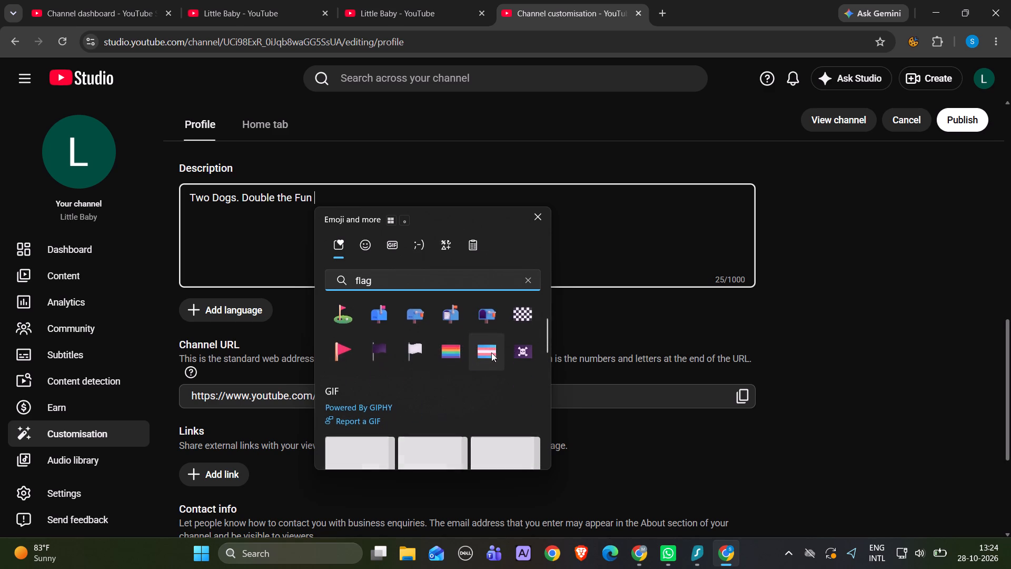
pyautogui.hscroll(-1, 491, 352)
pyautogui.click(532, 311)
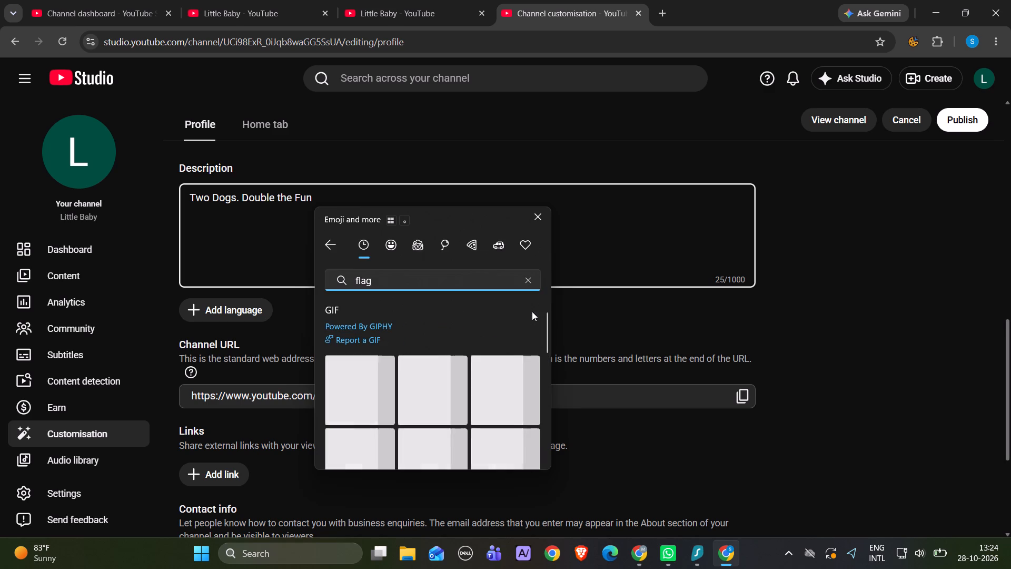
pyautogui.click(401, 244)
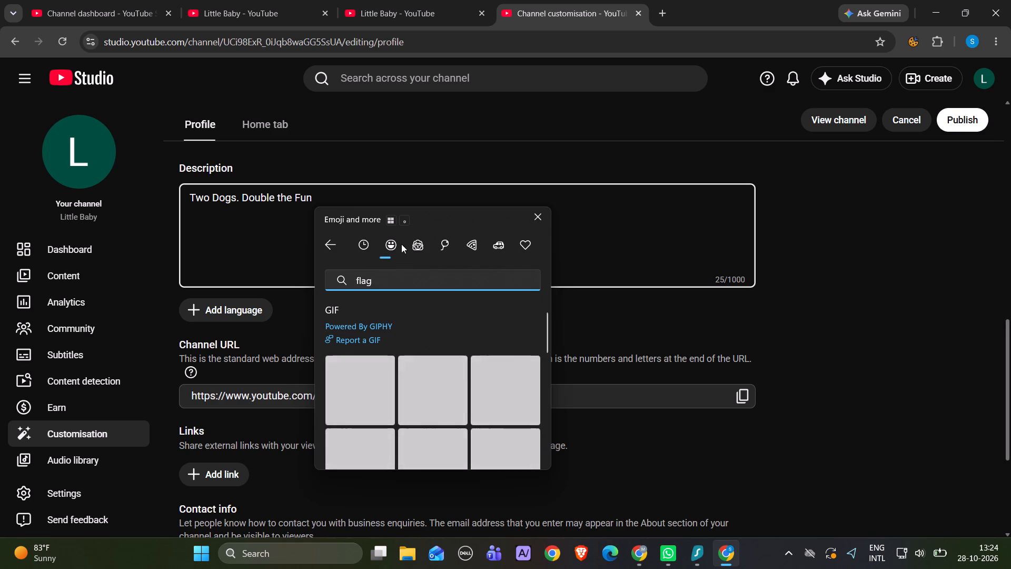
pyautogui.click(418, 282)
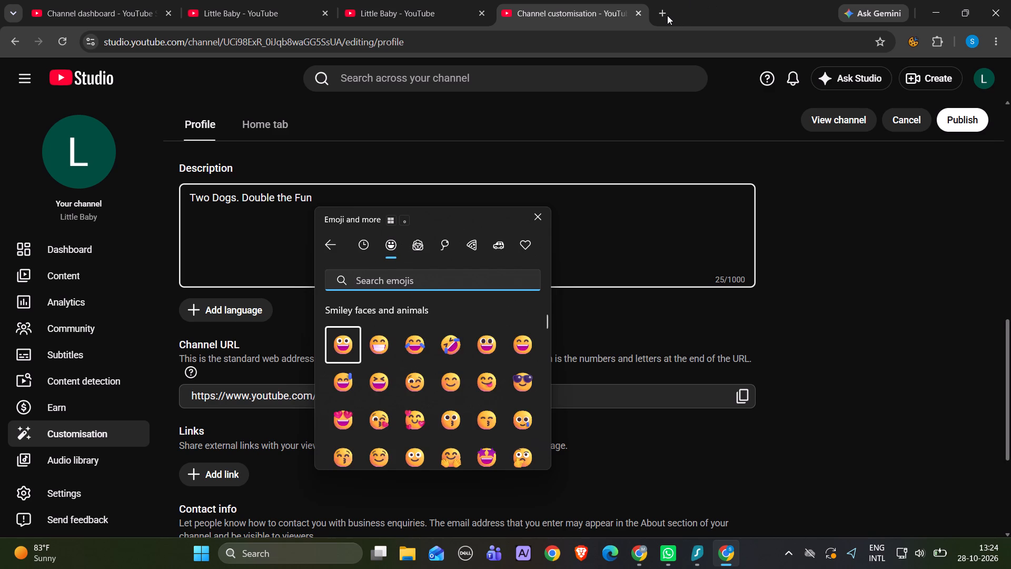
pyautogui.click(667, 15)
pyautogui.click(666, 11)
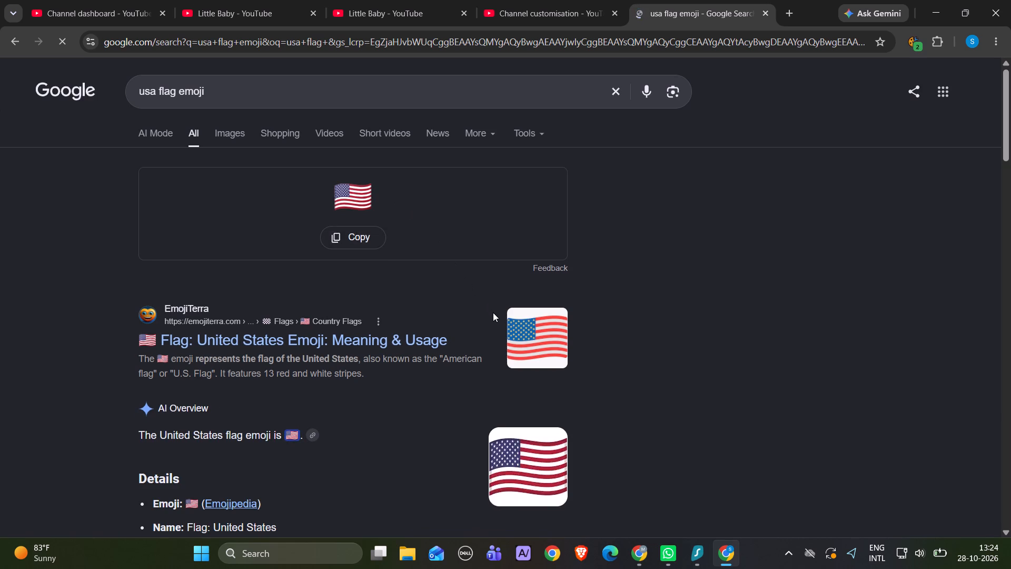
pyautogui.scroll(-1, 447, 345)
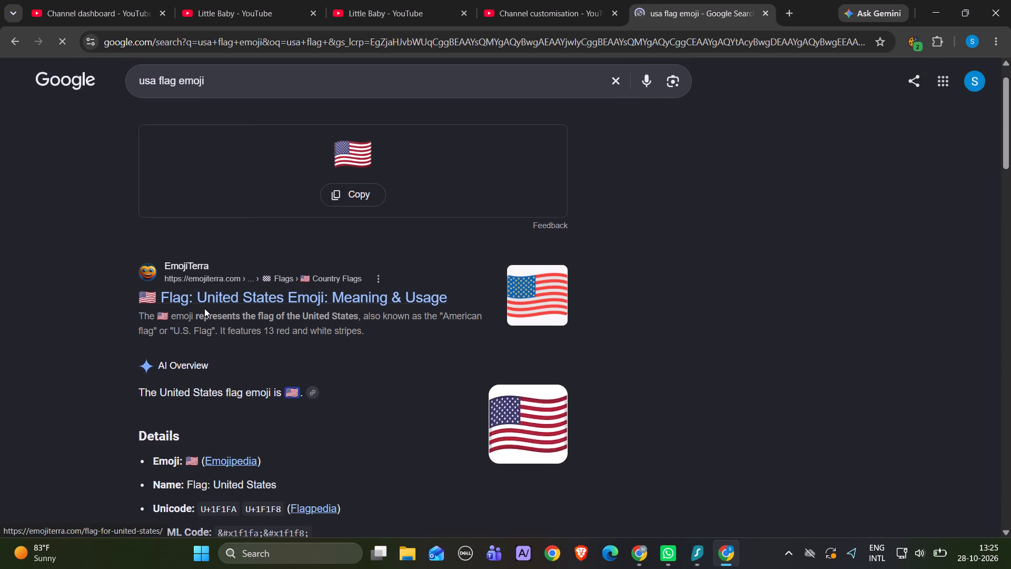
pyautogui.moveTo(170, 318); pyautogui.dragTo(157, 320)
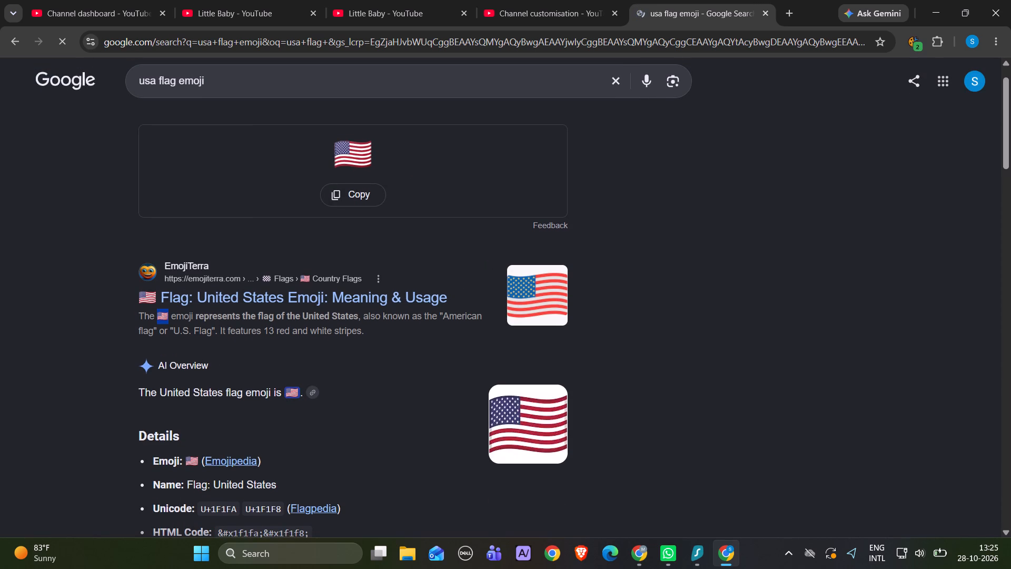
pyautogui.rightClick(162, 319)
pyautogui.click(184, 331)
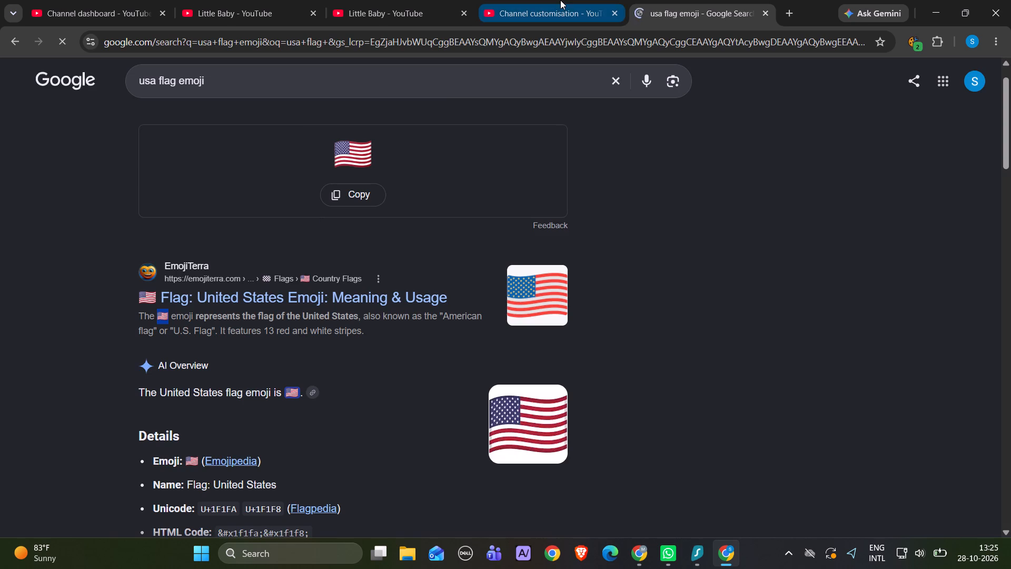
# Back in the channel customisation page, add the tears-of-joy emoji 😂 after "Two Dogs. Double the Fun" in the description.
pyautogui.click(560, 0)
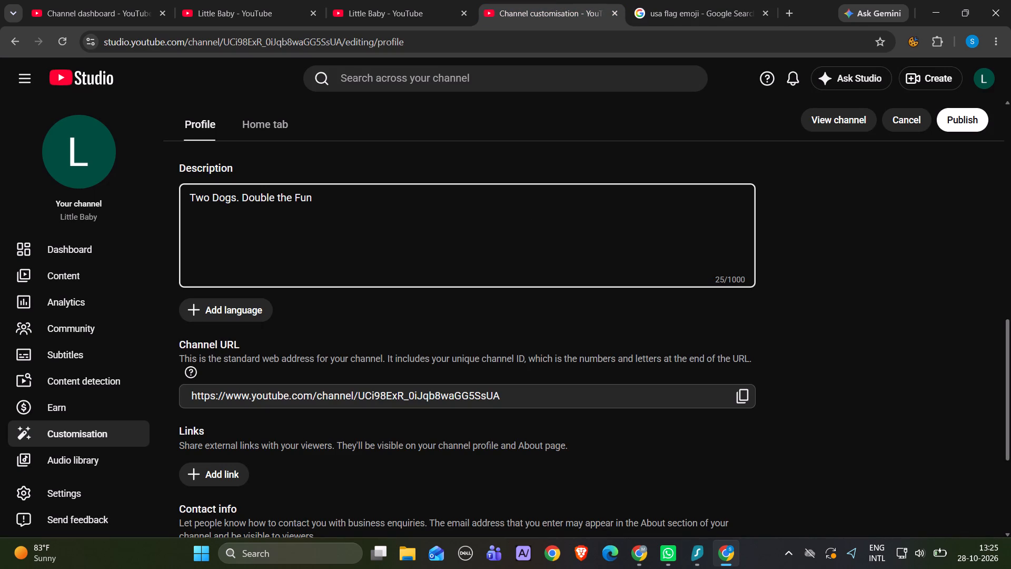
pyautogui.rightClick(355, 213)
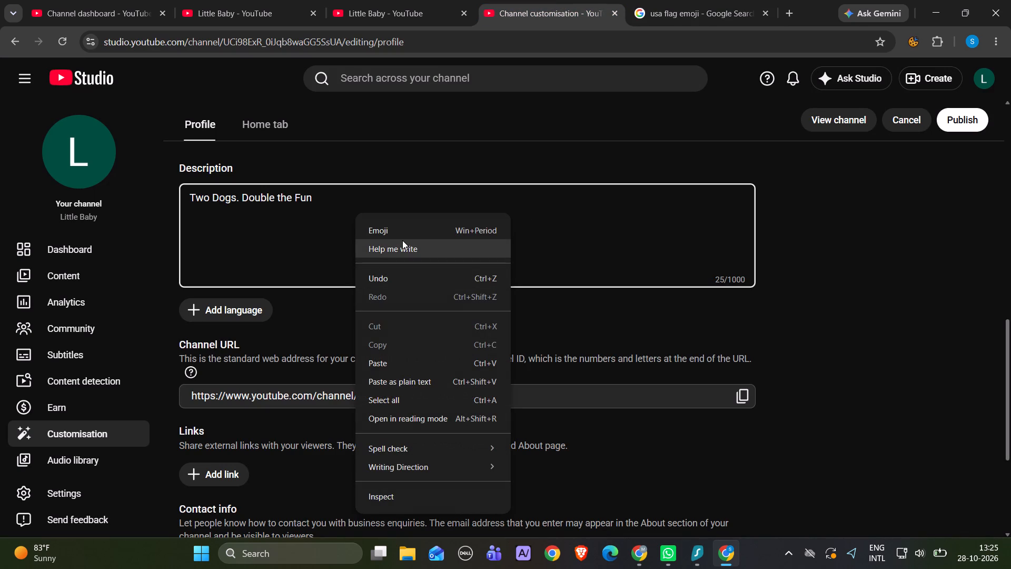
pyautogui.click(402, 231)
pyautogui.press('super+period')
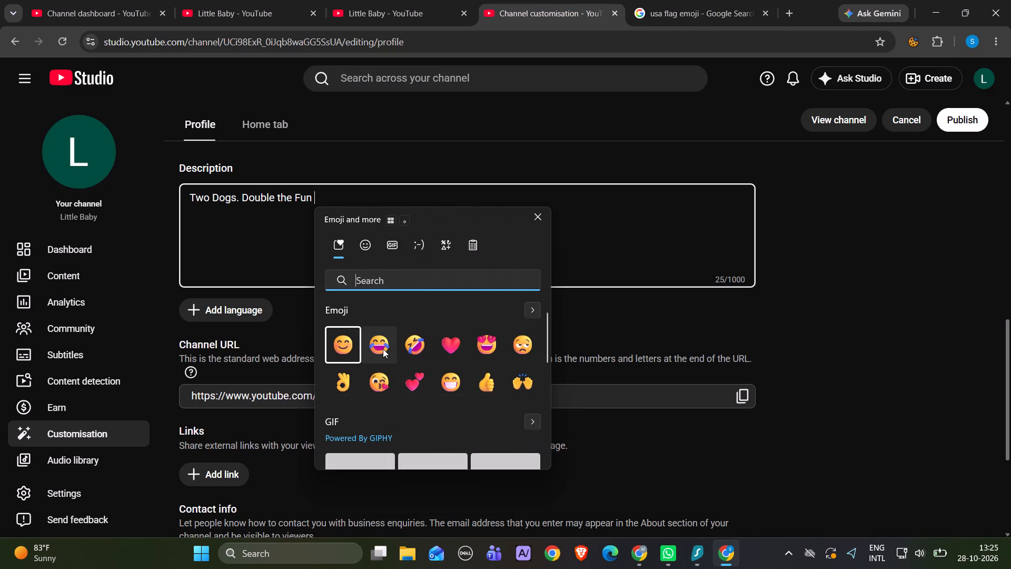
pyautogui.scroll(-4, 469, 401)
pyautogui.scroll(3, 453, 364)
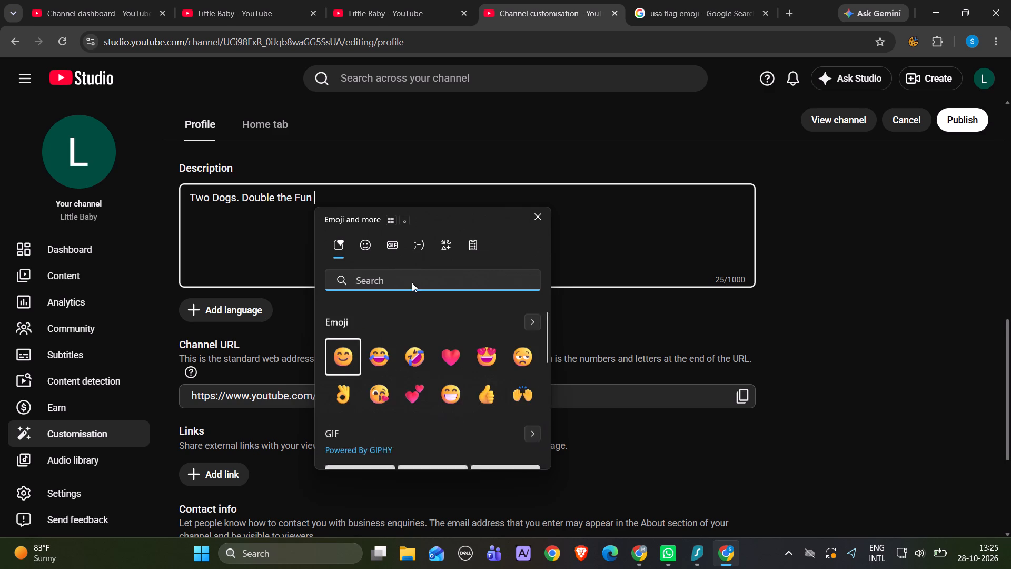
pyautogui.click(366, 244)
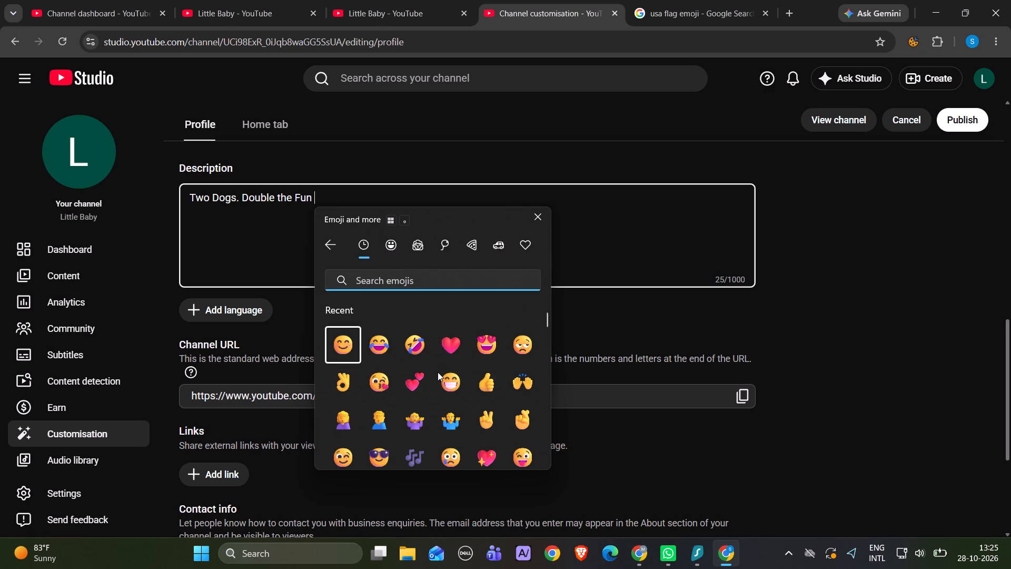
pyautogui.click(384, 352)
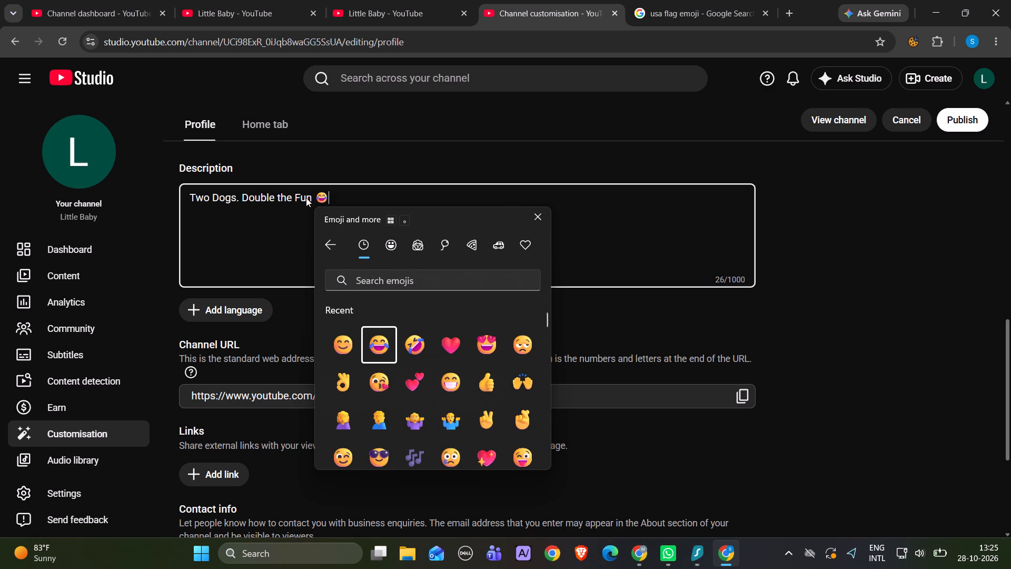
pyautogui.click(289, 218)
# Add a second line to the channel description reading "Follow For More", followed by a space.
pyautogui.press('Return')
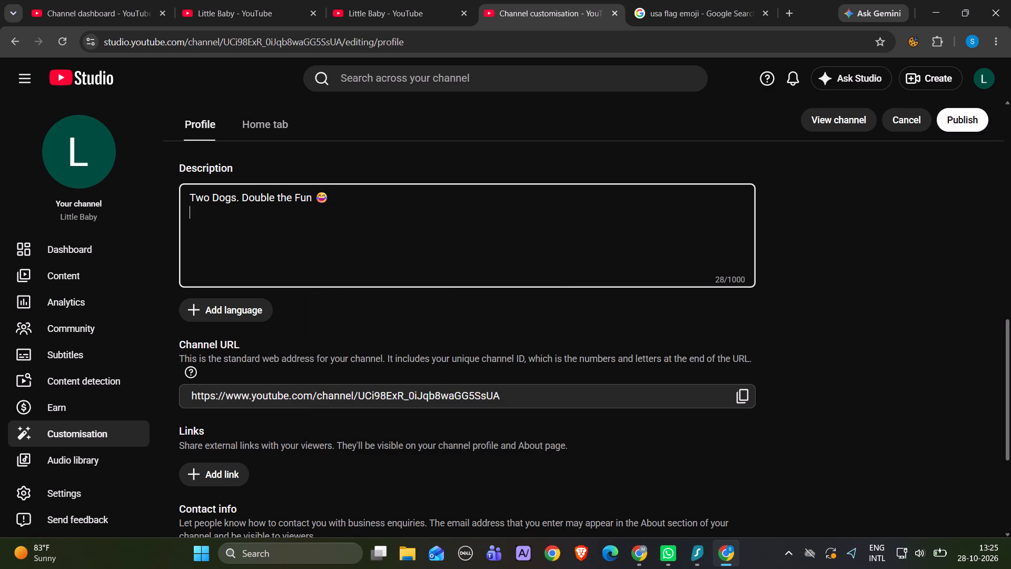
pyautogui.write('Follow')
pyautogui.press('space')
pyautogui.write('For')
pyautogui.press('space')
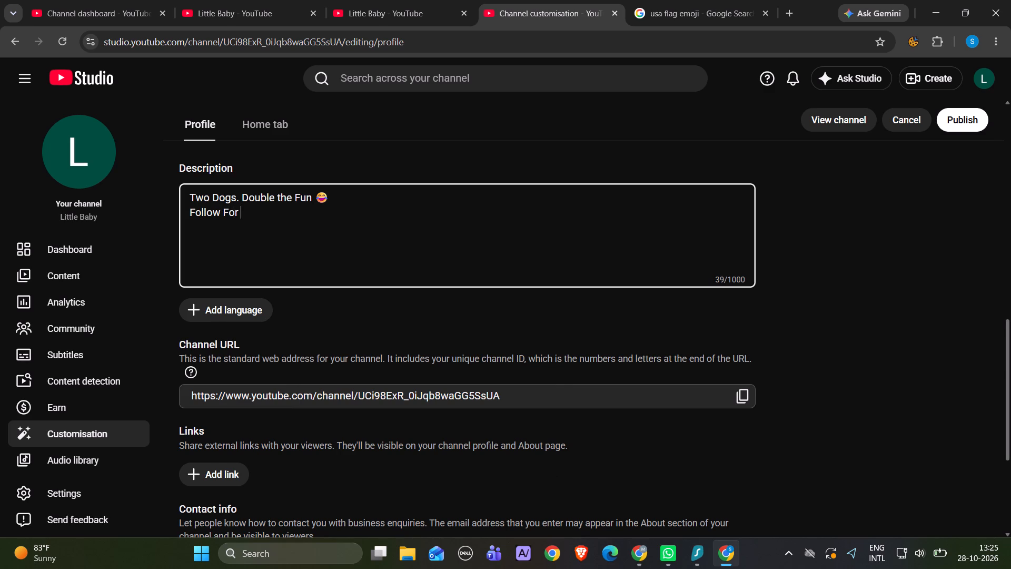
pyautogui.hotkey('shift', 'm')
pyautogui.write('ore')
pyautogui.press('space')
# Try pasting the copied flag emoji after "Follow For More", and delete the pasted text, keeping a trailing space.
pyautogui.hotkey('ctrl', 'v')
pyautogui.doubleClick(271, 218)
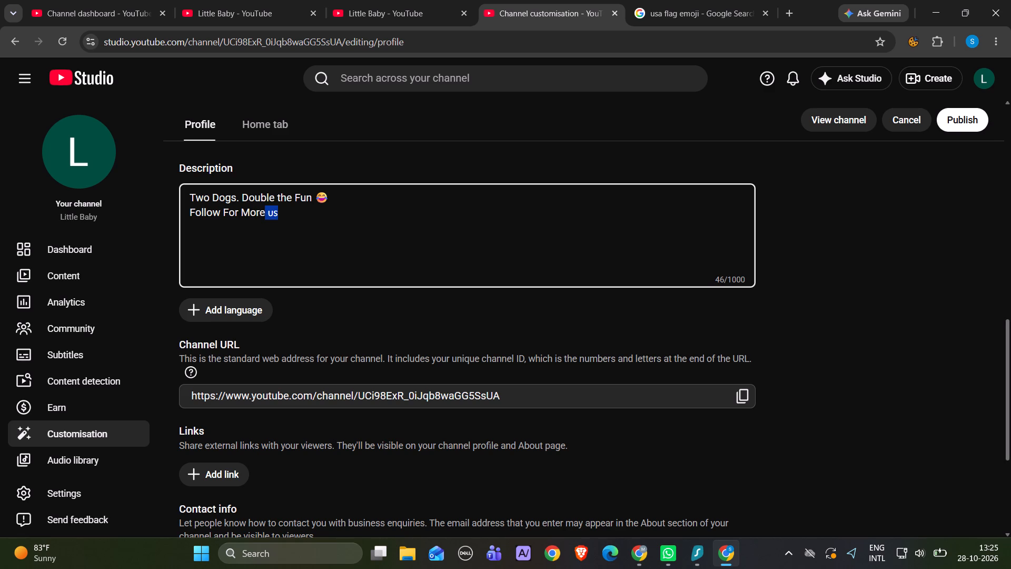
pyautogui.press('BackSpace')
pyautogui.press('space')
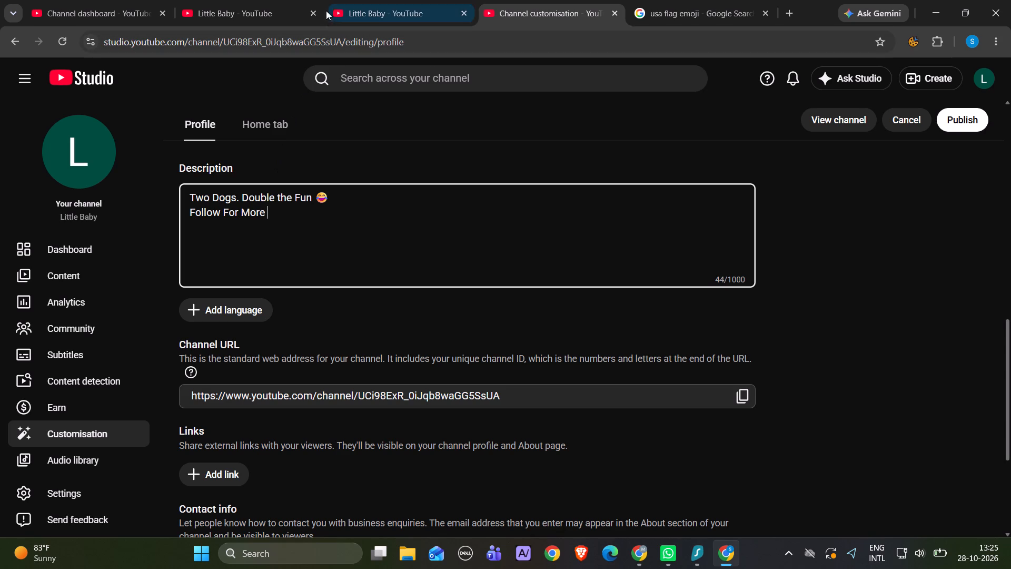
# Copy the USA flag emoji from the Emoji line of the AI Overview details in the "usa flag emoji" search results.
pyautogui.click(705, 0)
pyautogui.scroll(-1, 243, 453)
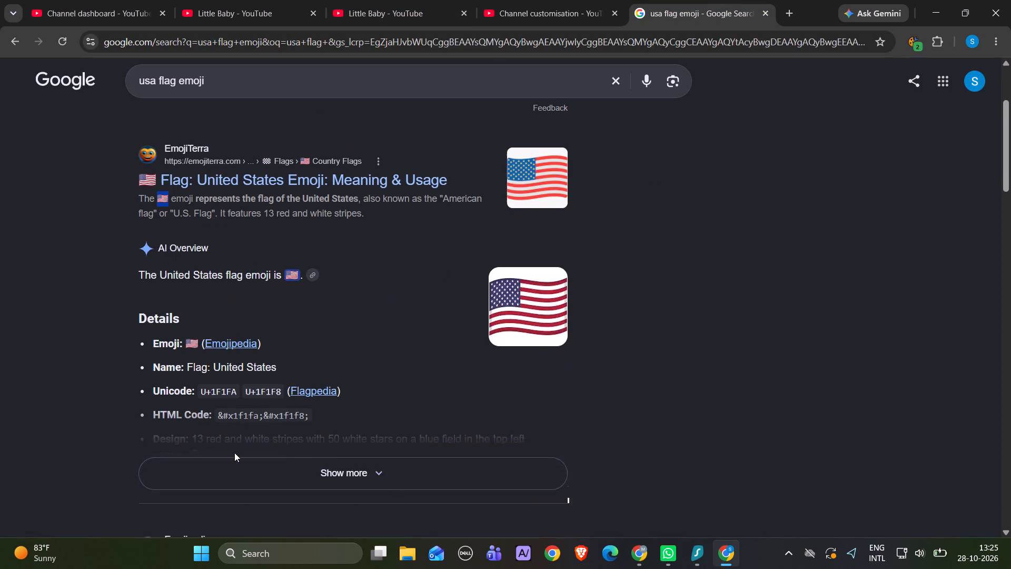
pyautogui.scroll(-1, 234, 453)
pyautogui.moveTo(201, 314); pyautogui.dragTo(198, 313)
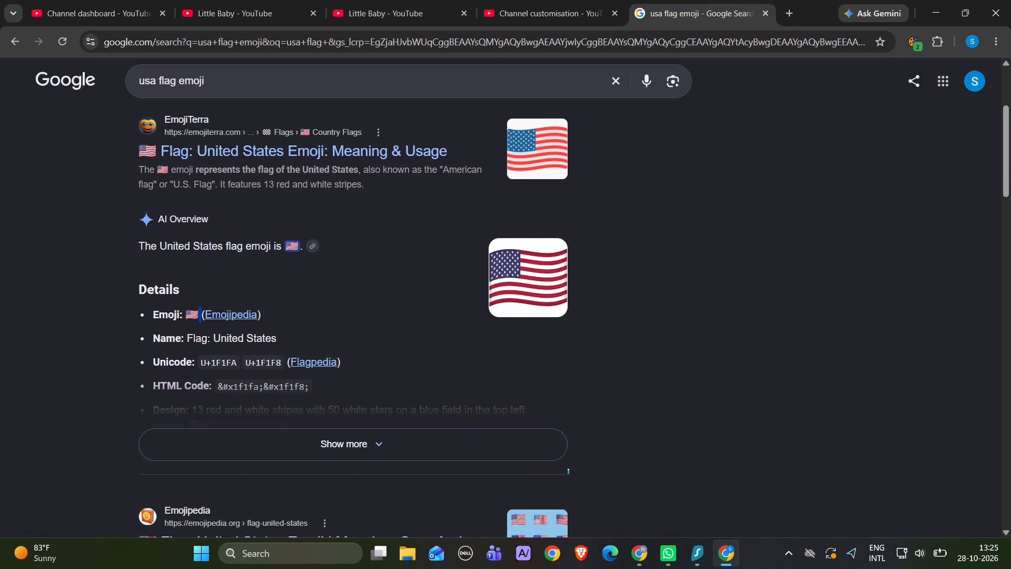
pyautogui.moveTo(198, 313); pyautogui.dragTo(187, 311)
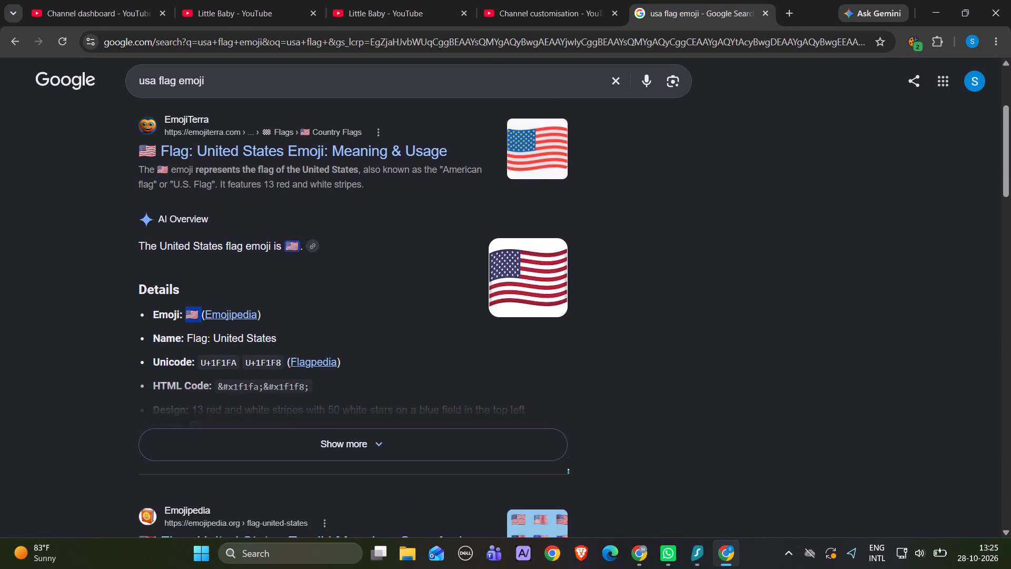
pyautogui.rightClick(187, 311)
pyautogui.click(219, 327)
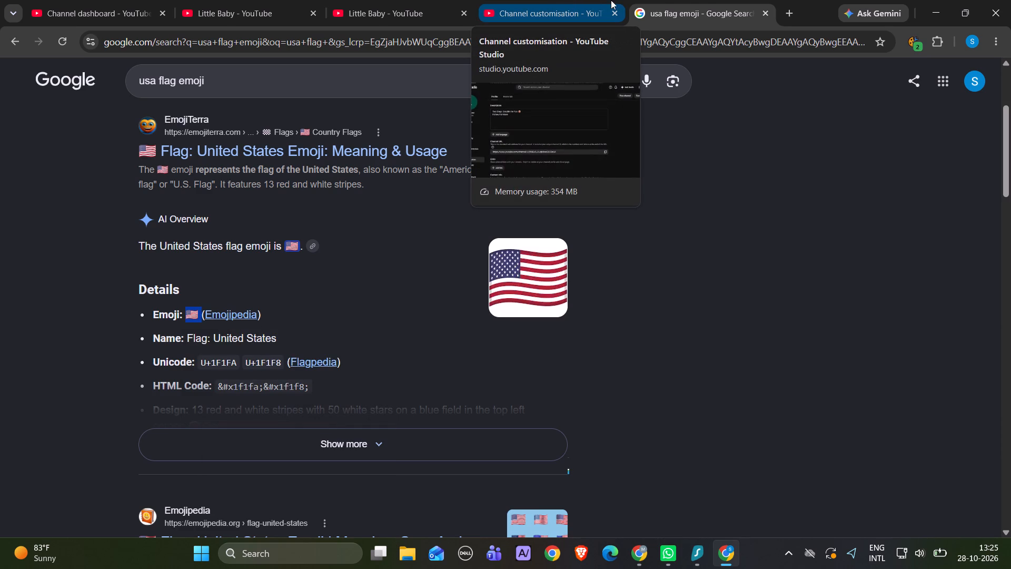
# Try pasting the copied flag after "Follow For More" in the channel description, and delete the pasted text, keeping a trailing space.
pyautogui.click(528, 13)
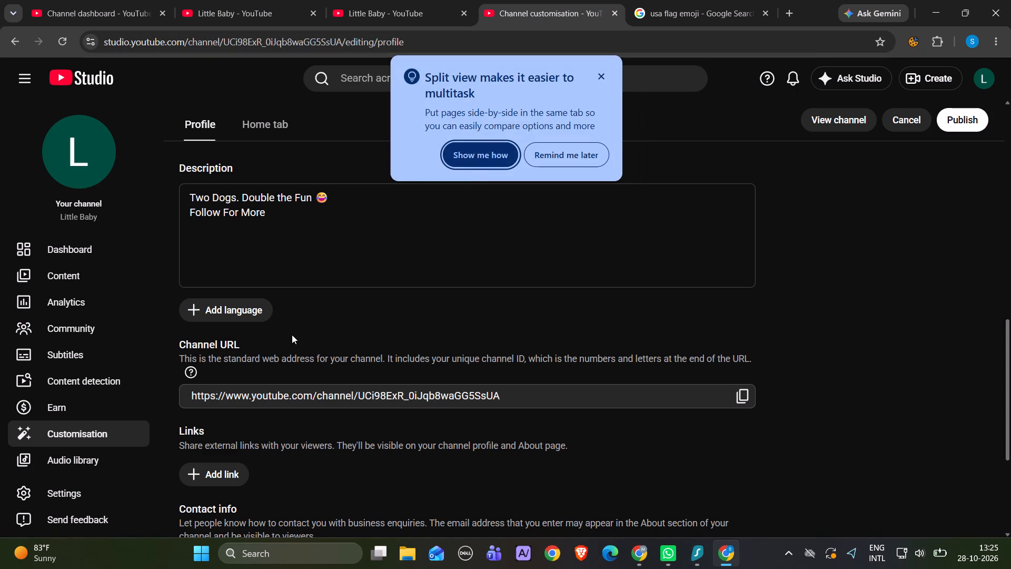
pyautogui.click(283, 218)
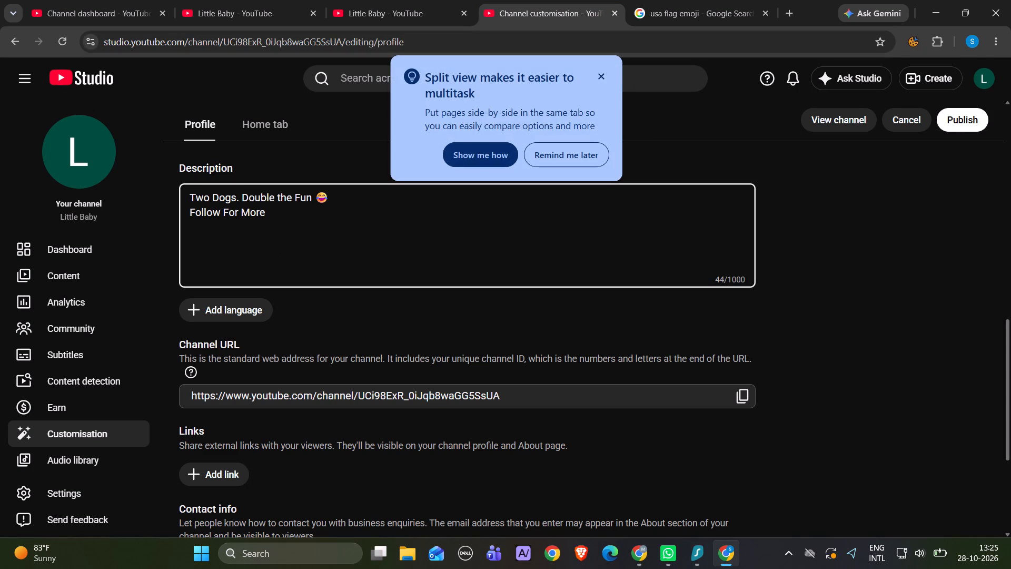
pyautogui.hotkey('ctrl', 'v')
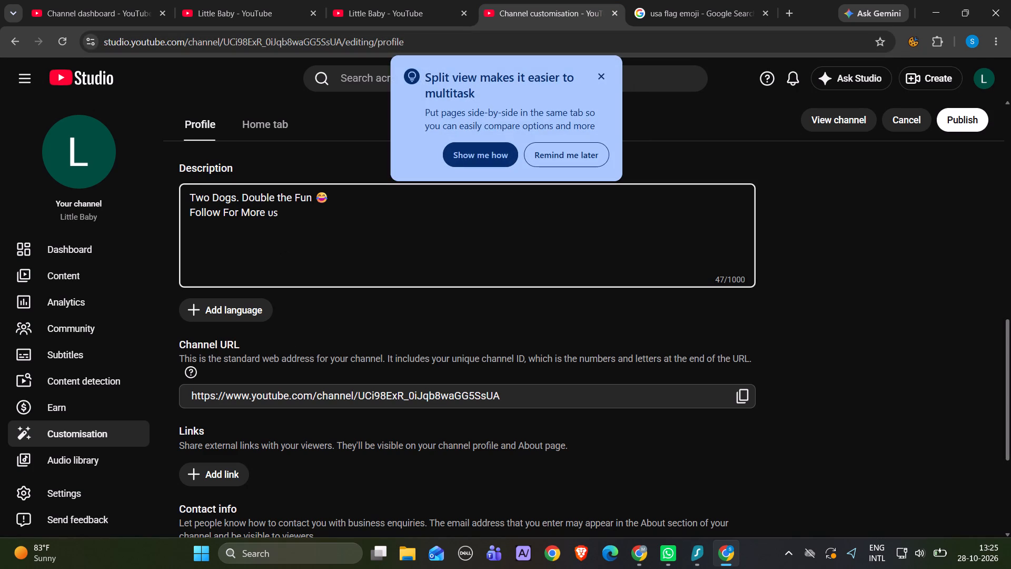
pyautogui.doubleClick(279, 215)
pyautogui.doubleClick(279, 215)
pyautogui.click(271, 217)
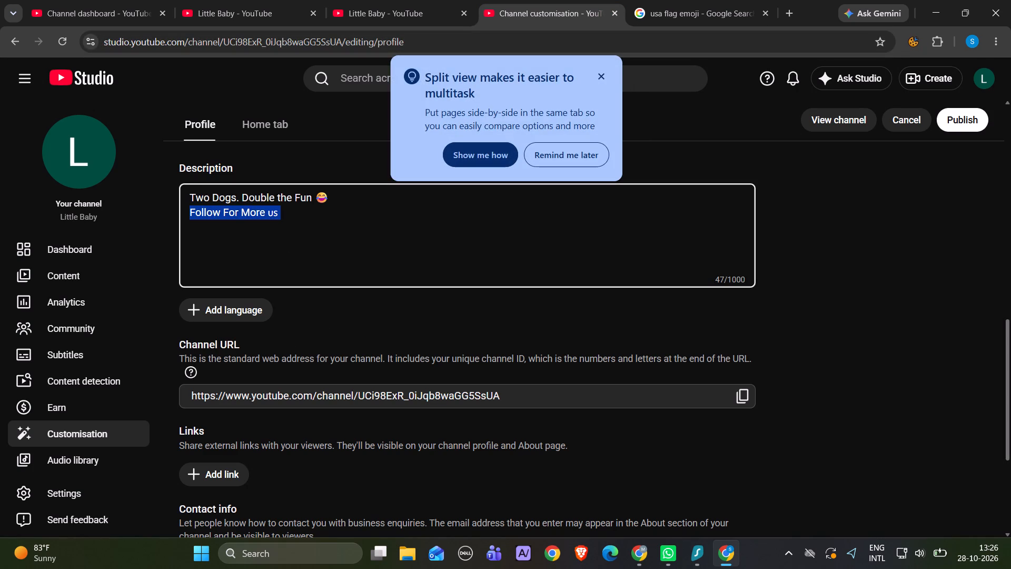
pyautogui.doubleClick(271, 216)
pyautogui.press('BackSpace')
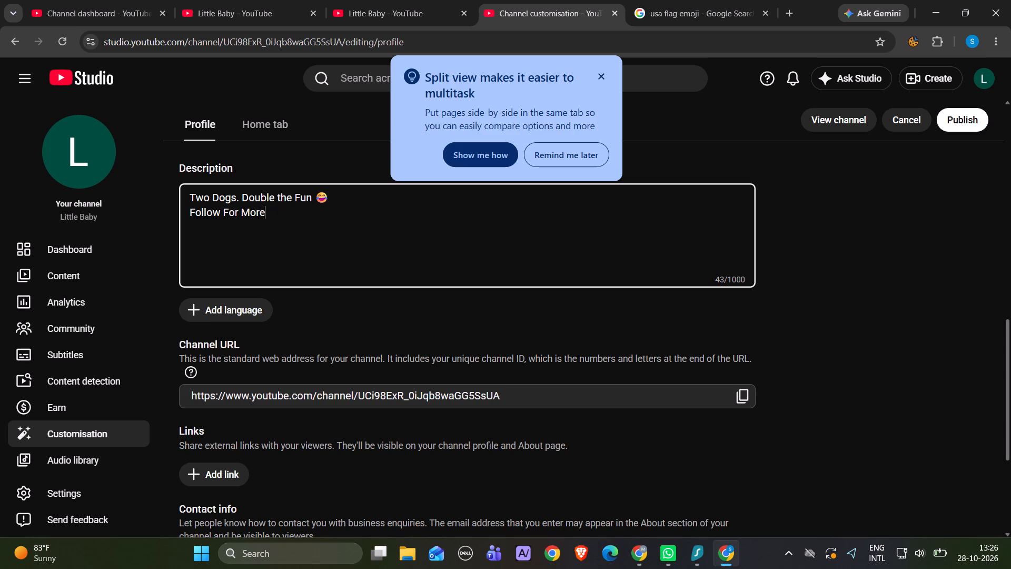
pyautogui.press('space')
# Dismiss the split view suggestion and check the flag's Unicode code in the search results, returning to the channel customisation page.
pyautogui.click(640, 11)
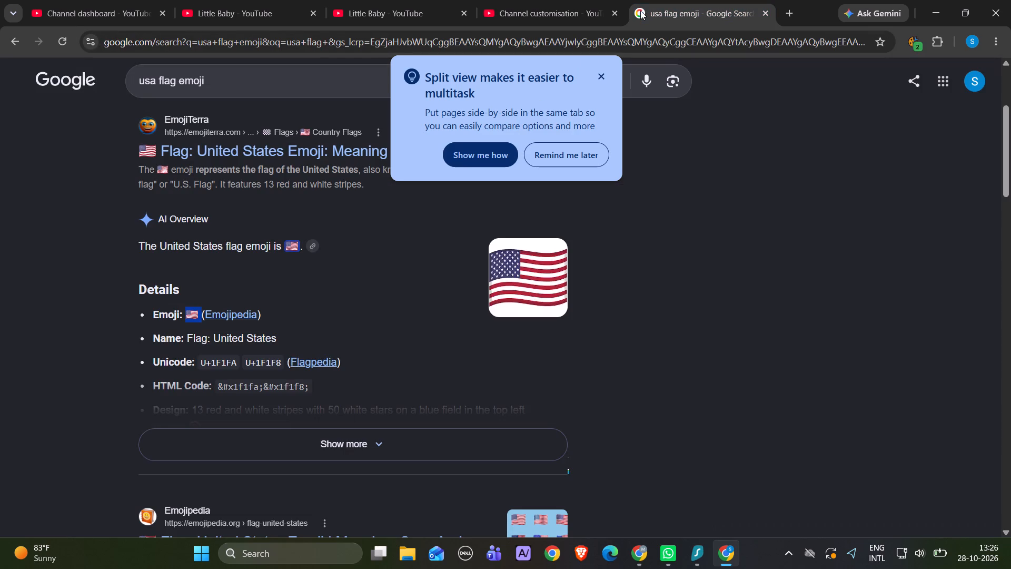
pyautogui.click(600, 76)
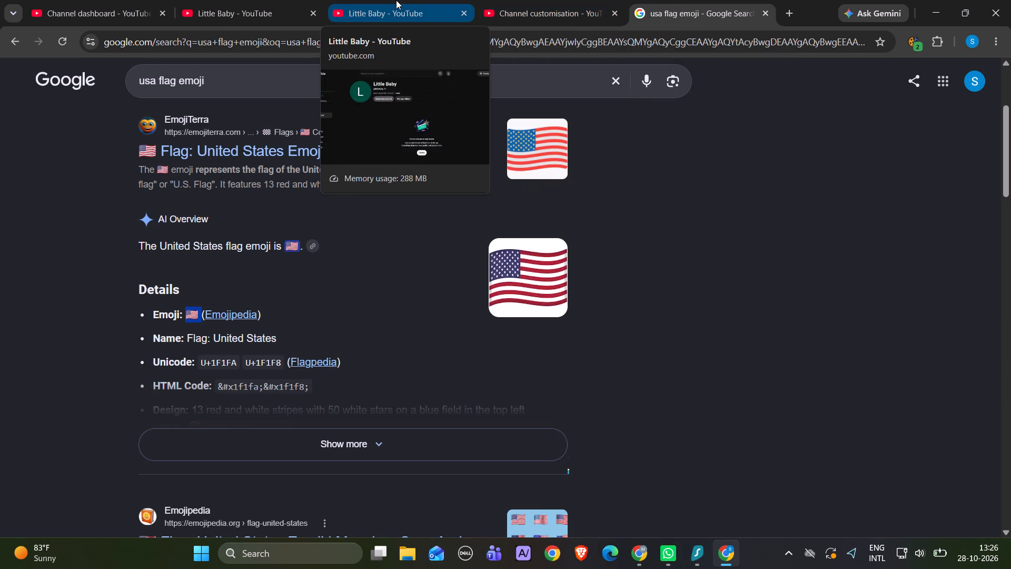
pyautogui.click(526, 0)
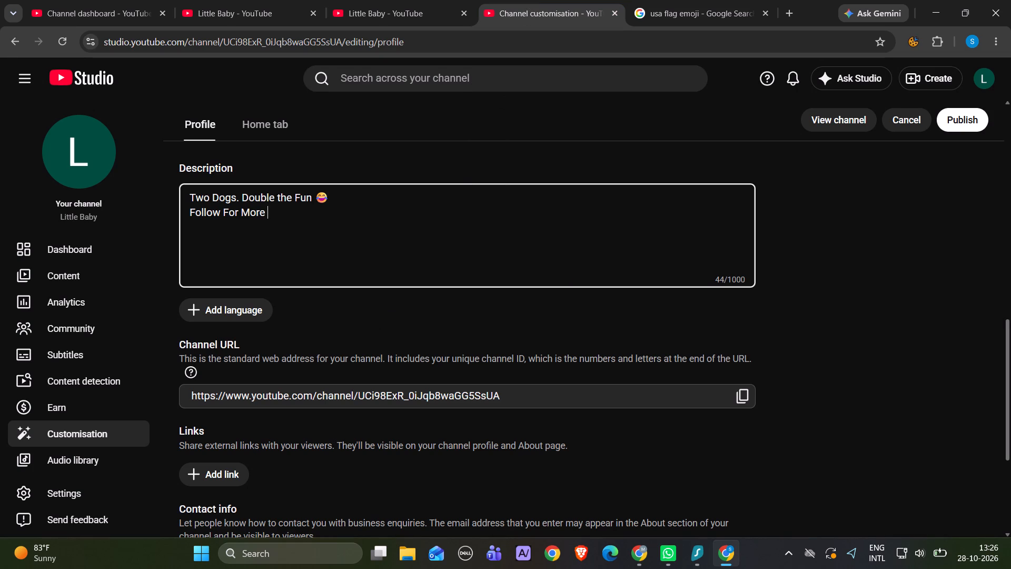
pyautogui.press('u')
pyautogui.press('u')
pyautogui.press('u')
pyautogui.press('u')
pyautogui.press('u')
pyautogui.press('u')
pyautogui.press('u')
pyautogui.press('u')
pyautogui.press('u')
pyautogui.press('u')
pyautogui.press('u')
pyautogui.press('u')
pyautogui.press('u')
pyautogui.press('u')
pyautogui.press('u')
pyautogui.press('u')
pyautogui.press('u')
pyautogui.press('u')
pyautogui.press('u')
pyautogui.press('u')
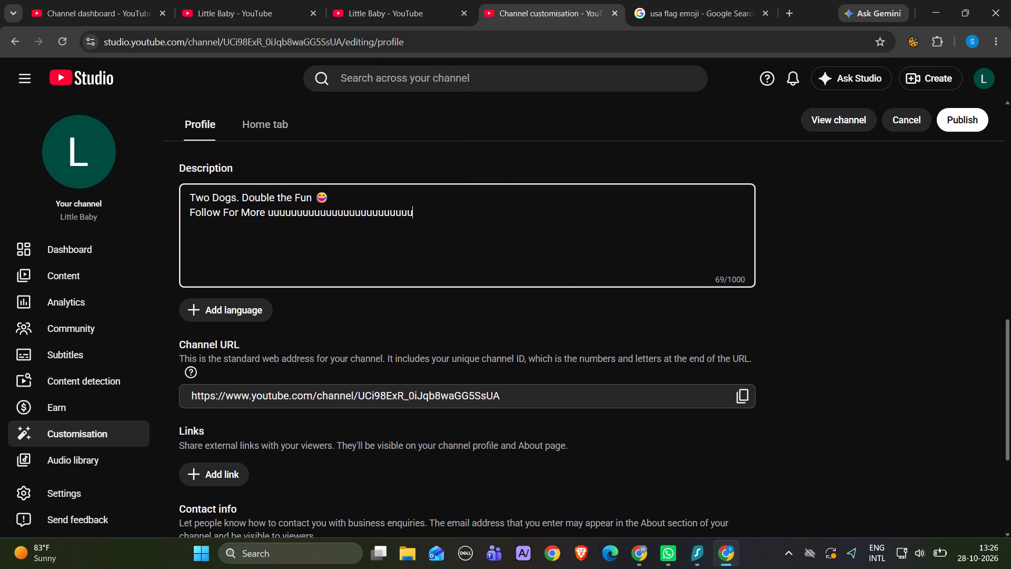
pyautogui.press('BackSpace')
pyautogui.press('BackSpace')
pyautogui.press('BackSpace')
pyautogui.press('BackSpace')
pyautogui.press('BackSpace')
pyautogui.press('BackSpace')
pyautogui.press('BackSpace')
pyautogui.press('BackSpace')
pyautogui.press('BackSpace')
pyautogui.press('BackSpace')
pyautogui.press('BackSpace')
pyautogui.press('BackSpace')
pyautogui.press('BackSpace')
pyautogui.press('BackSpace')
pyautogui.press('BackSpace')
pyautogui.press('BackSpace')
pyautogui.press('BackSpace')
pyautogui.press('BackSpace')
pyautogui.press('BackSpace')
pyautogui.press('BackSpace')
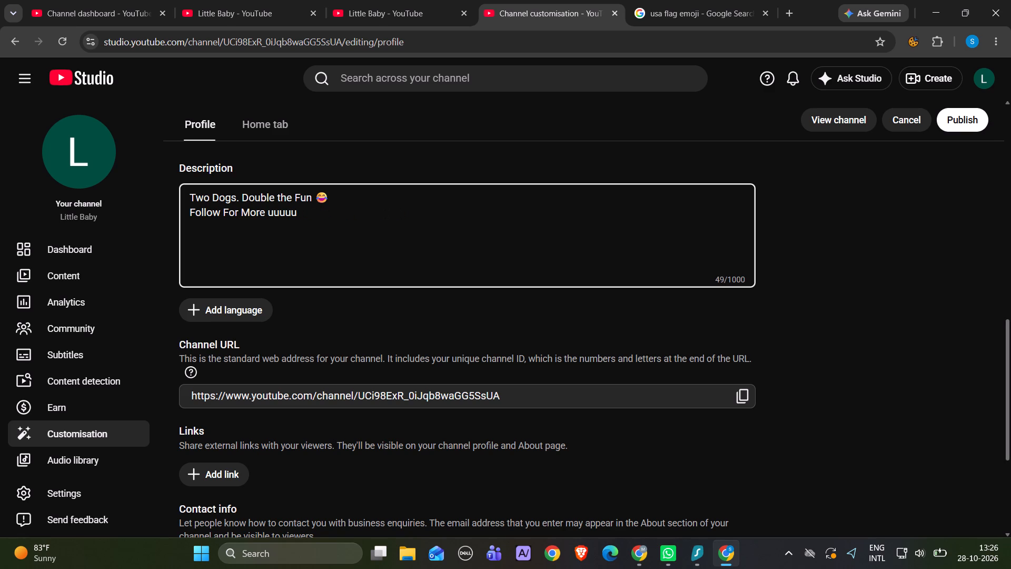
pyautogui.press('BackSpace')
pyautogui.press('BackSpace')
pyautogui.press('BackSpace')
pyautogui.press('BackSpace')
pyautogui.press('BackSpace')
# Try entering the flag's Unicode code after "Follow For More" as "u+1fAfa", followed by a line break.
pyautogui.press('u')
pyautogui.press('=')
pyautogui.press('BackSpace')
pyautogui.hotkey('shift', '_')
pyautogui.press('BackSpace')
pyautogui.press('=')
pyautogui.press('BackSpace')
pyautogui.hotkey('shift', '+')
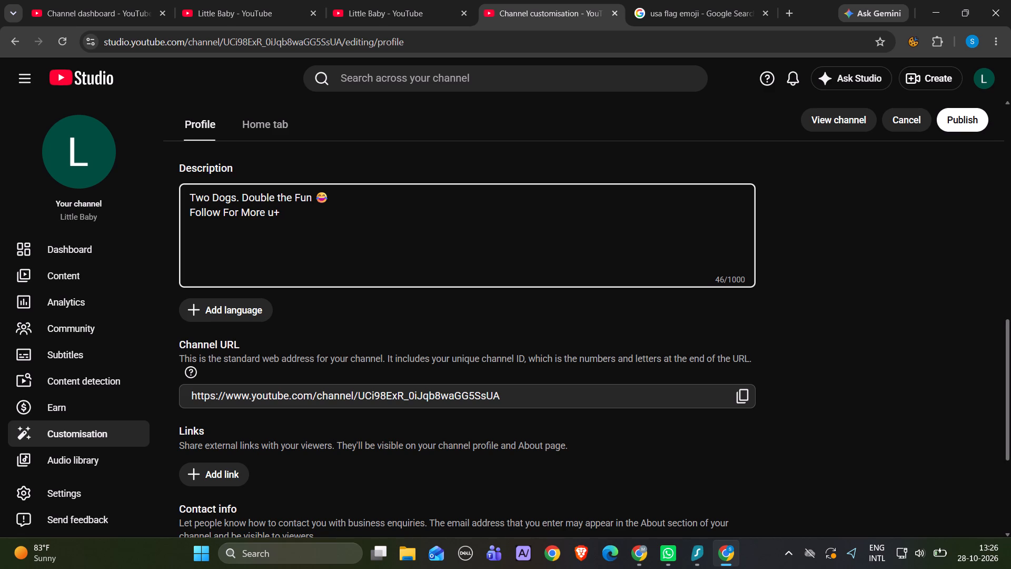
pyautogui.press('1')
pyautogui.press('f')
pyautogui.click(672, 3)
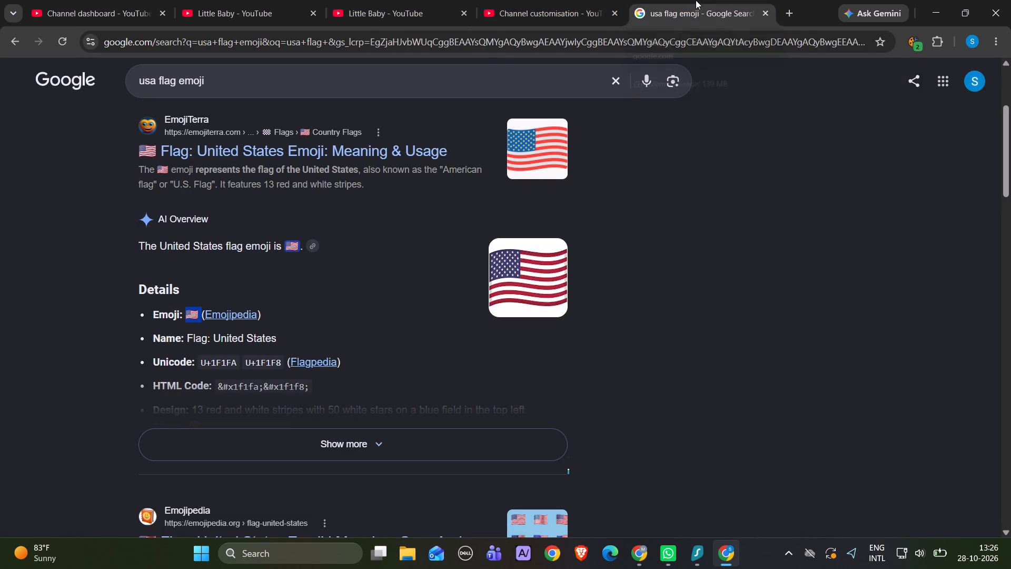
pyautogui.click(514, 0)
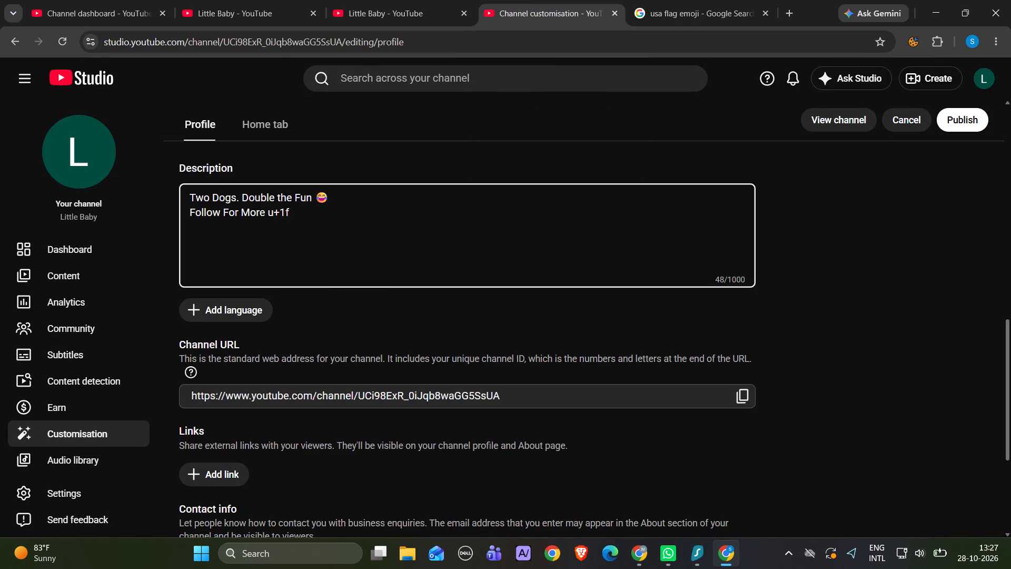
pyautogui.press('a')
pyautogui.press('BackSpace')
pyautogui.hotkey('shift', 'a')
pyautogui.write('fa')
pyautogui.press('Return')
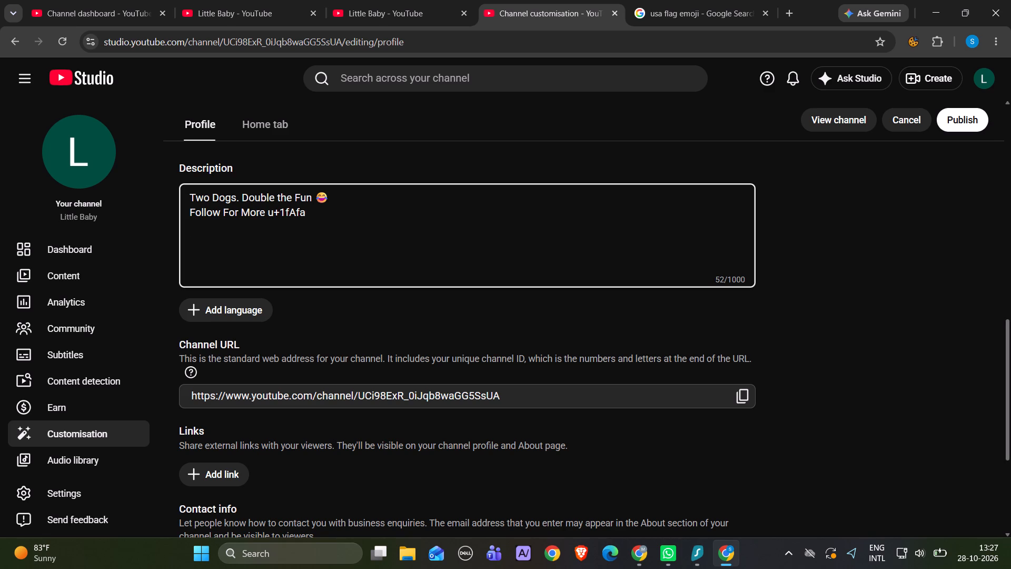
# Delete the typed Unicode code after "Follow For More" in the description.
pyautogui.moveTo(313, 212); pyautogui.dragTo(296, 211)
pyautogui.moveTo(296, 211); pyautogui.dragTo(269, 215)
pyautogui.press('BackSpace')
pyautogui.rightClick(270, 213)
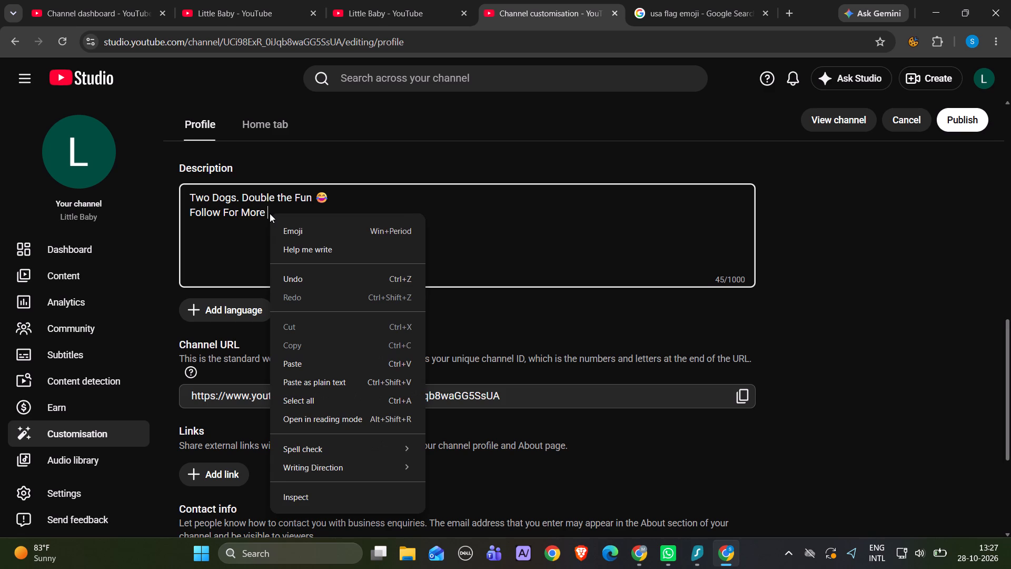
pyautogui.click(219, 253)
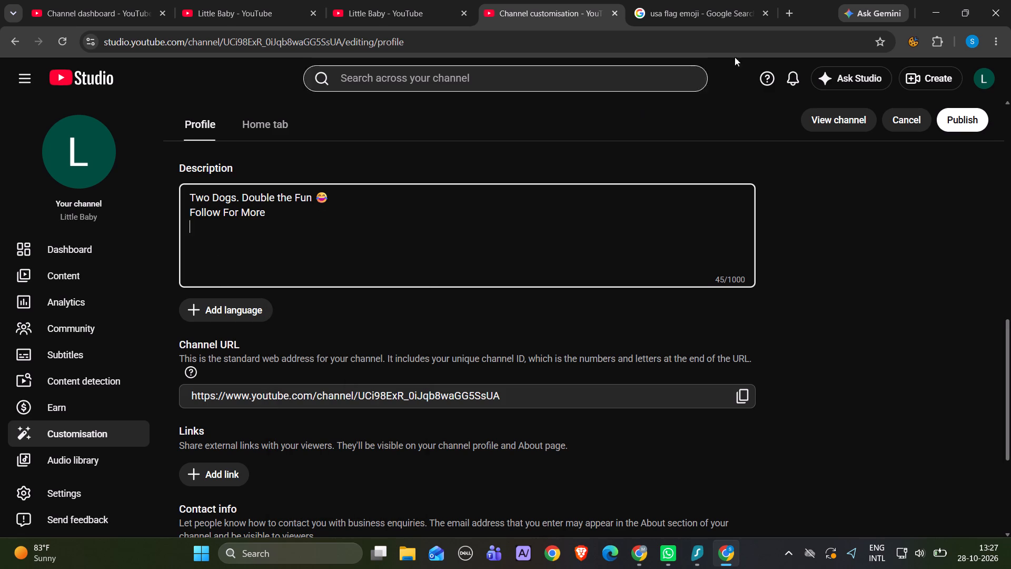
# Expand the AI Overview and look through the remaining "usa flag emoji" search results for another source of the flag.
pyautogui.click(734, 0)
pyautogui.click(265, 460)
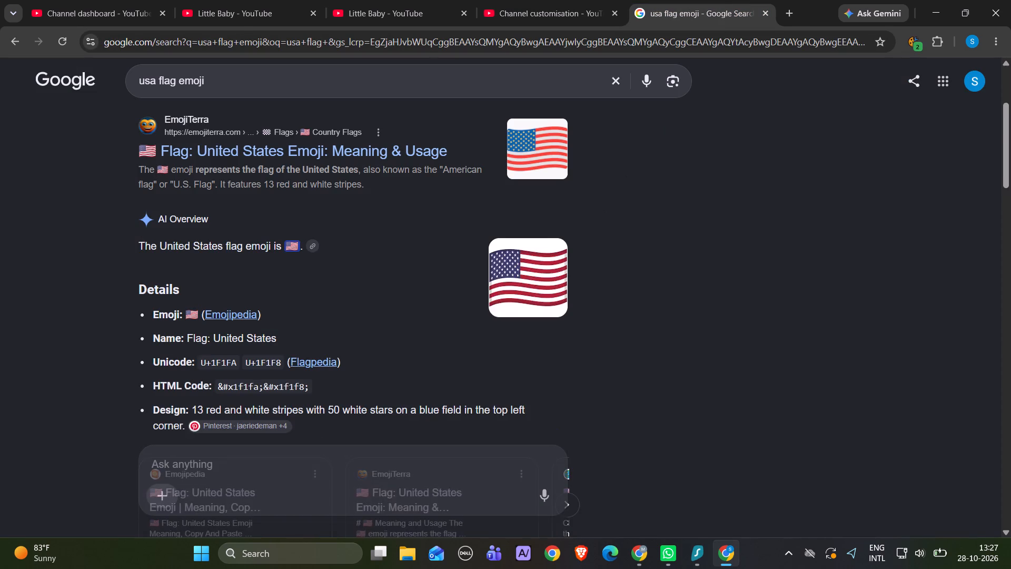
pyautogui.scroll(-7, 272, 419)
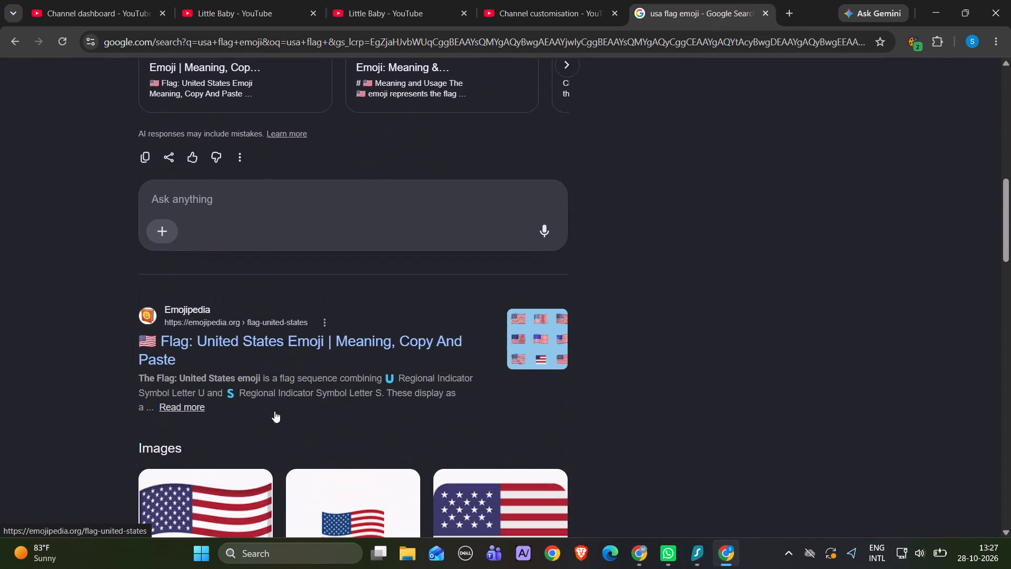
pyautogui.scroll(-4, 274, 411)
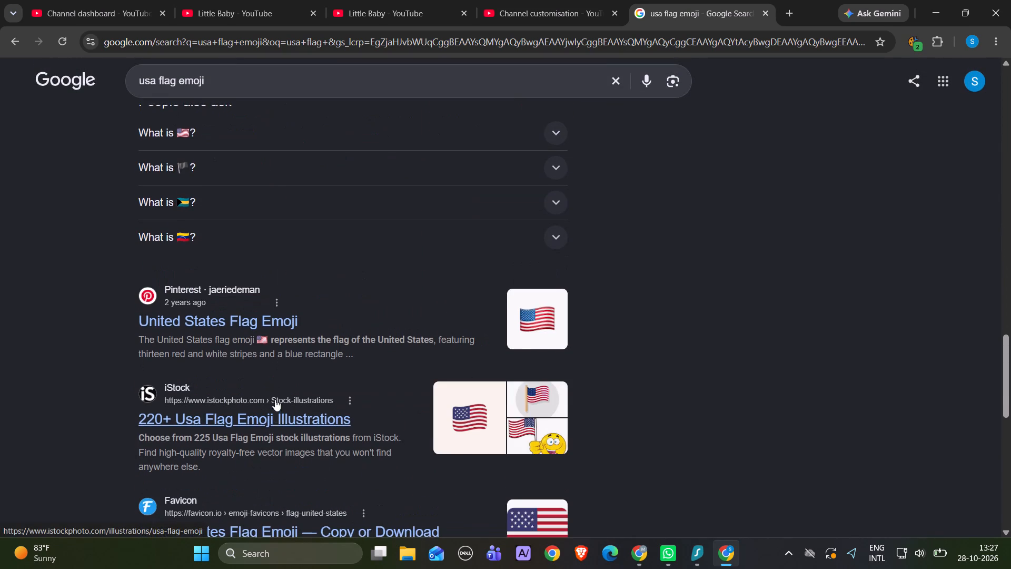
pyautogui.scroll(-1, 275, 399)
pyautogui.scroll(4, 301, 262)
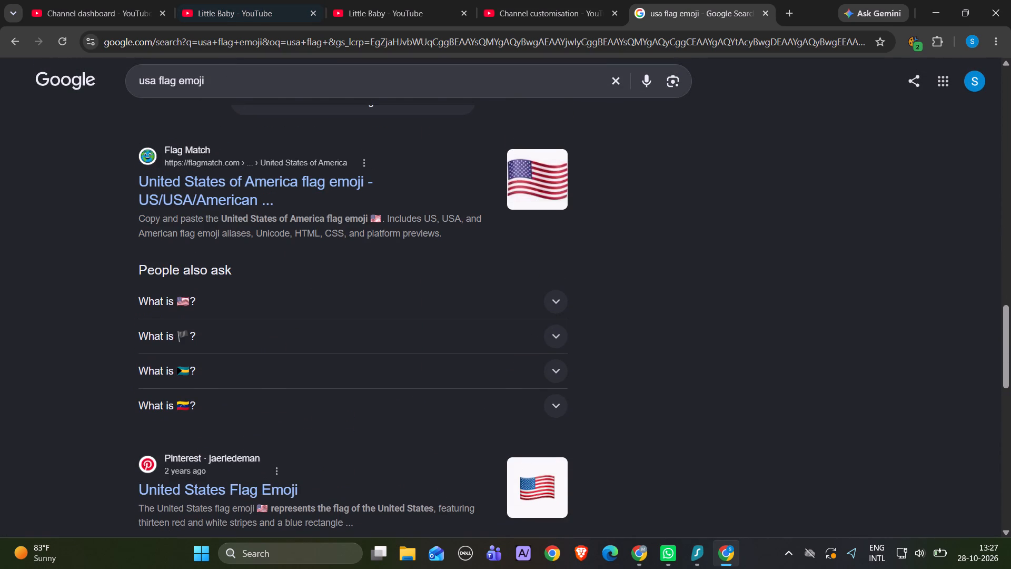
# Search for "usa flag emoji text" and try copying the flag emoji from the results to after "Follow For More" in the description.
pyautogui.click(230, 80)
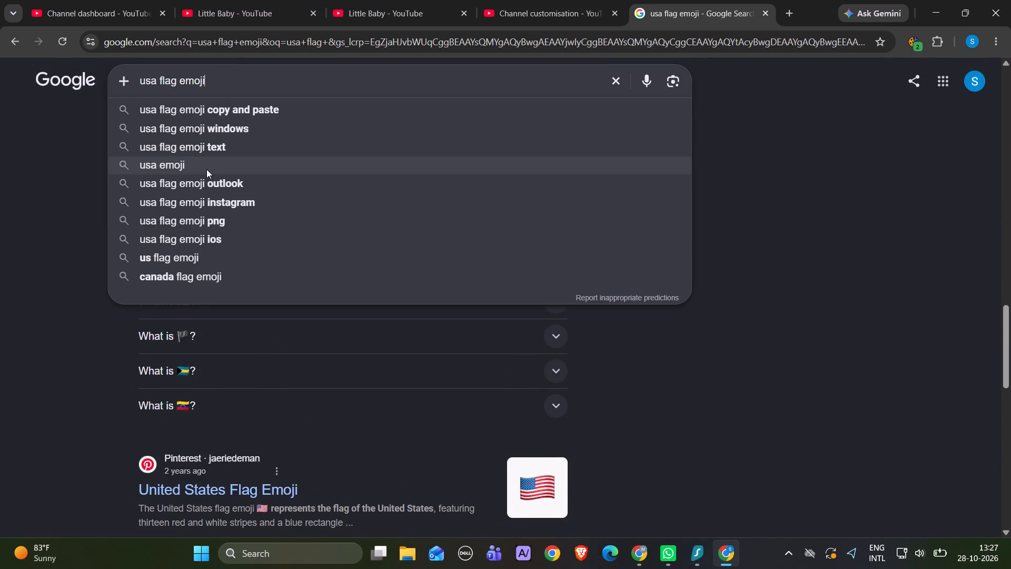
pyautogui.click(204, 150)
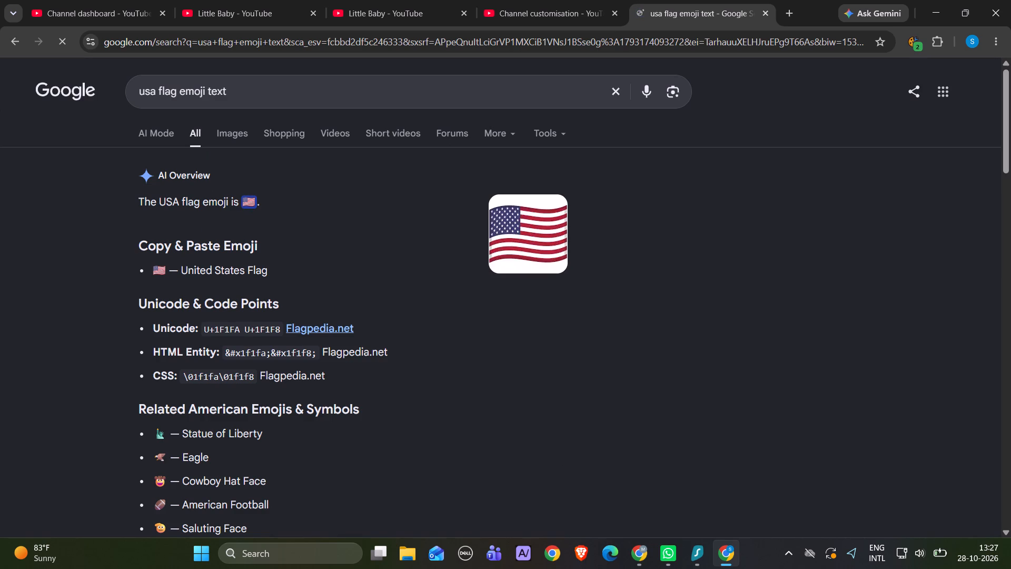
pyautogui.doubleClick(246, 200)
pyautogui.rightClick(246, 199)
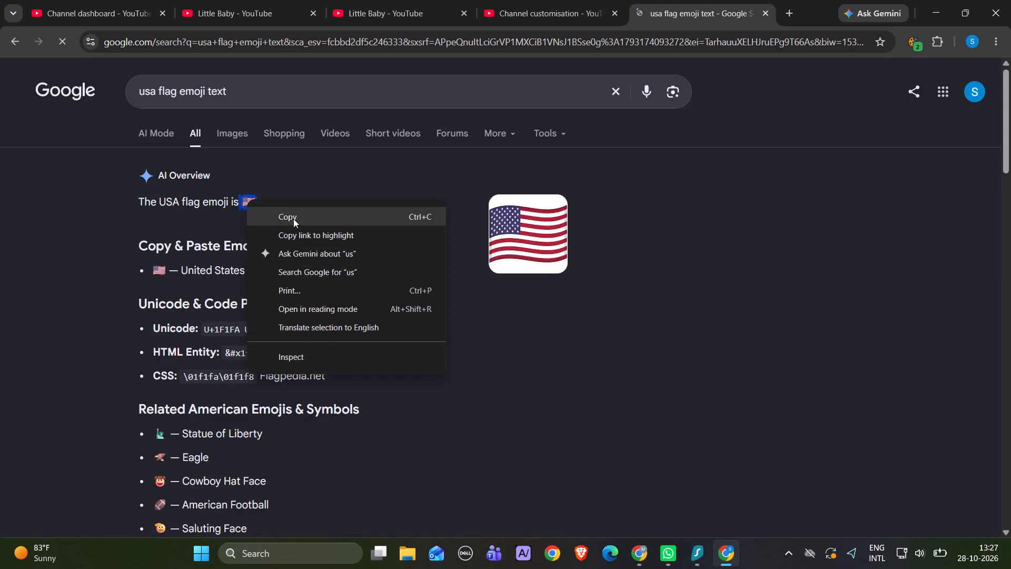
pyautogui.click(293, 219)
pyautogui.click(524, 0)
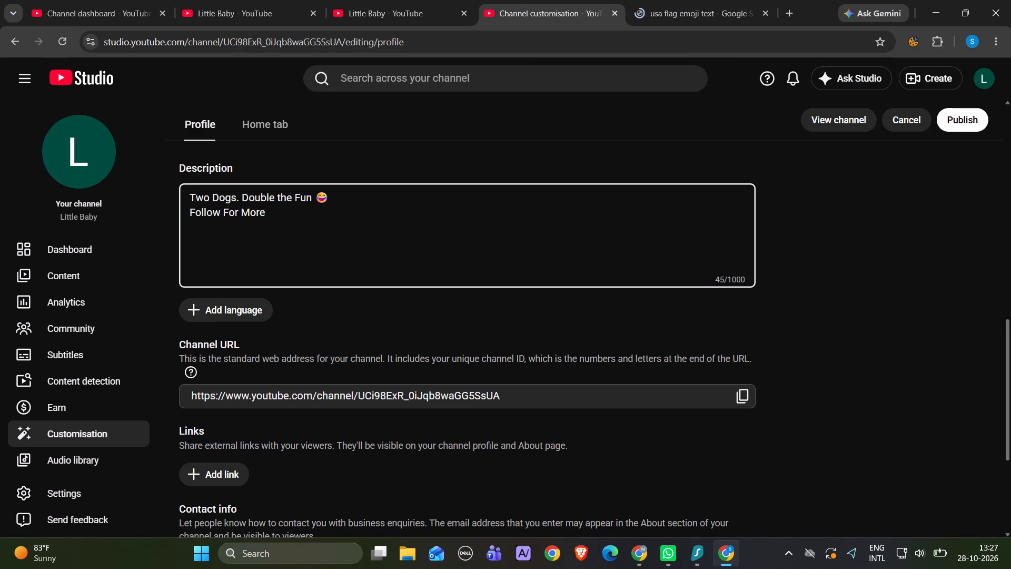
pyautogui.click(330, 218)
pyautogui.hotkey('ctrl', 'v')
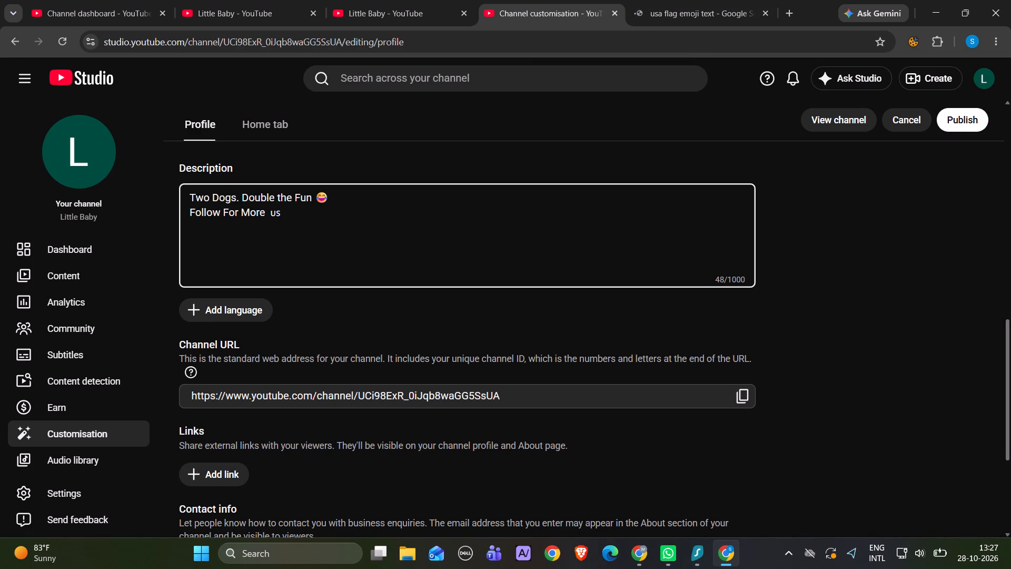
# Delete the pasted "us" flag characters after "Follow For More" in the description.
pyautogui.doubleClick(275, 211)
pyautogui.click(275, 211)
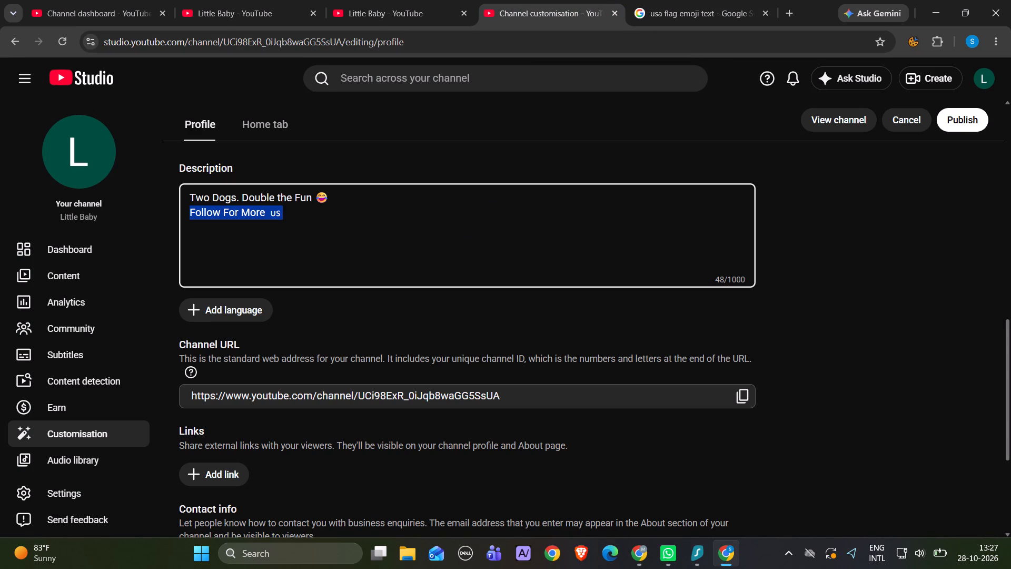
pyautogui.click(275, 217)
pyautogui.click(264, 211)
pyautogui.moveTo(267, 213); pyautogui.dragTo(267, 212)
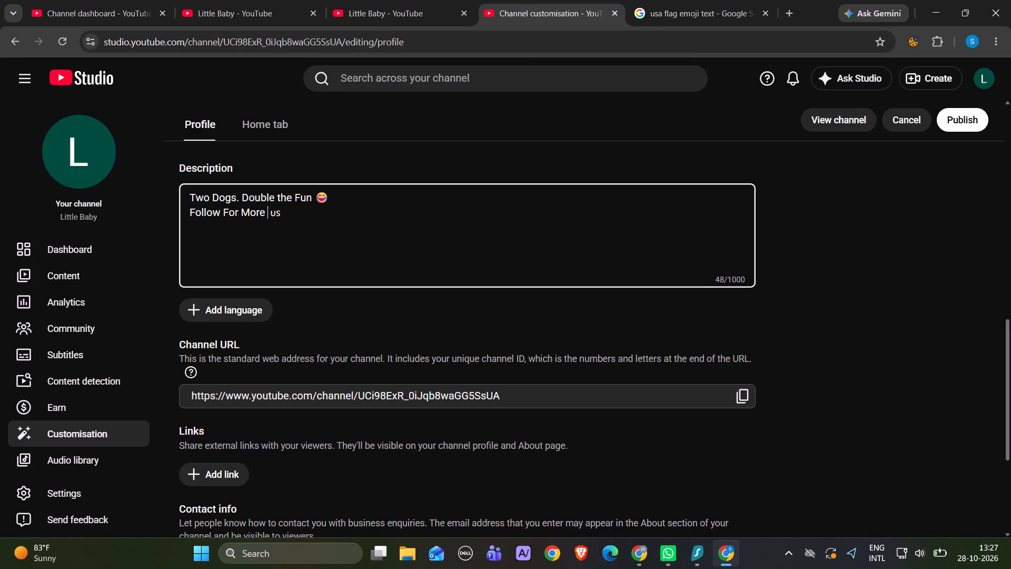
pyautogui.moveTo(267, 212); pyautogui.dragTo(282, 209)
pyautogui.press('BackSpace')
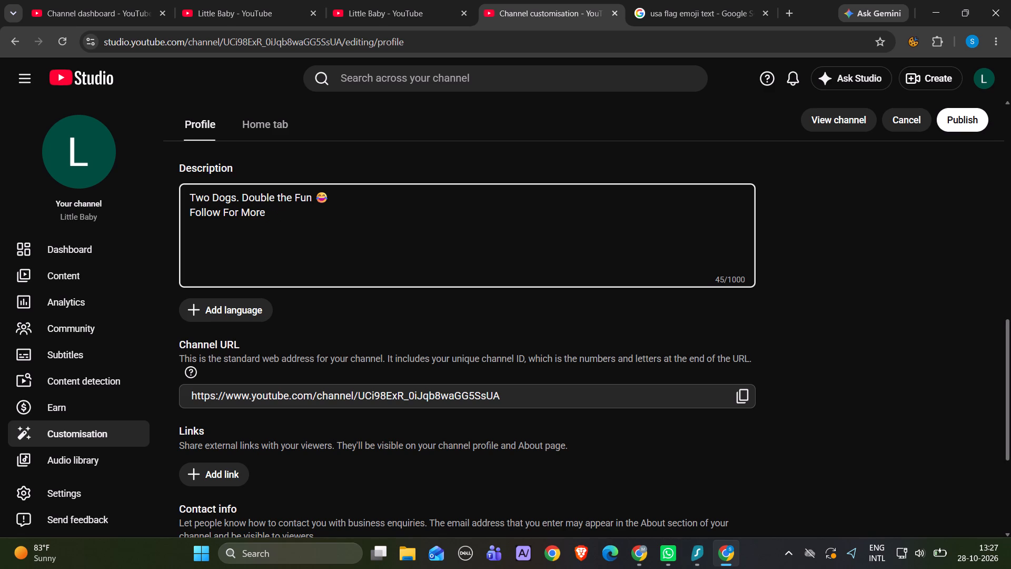
# Look for a US flag in the emoji picker by searching "usa" and "flag", and close the picker.
pyautogui.rightClick(280, 217)
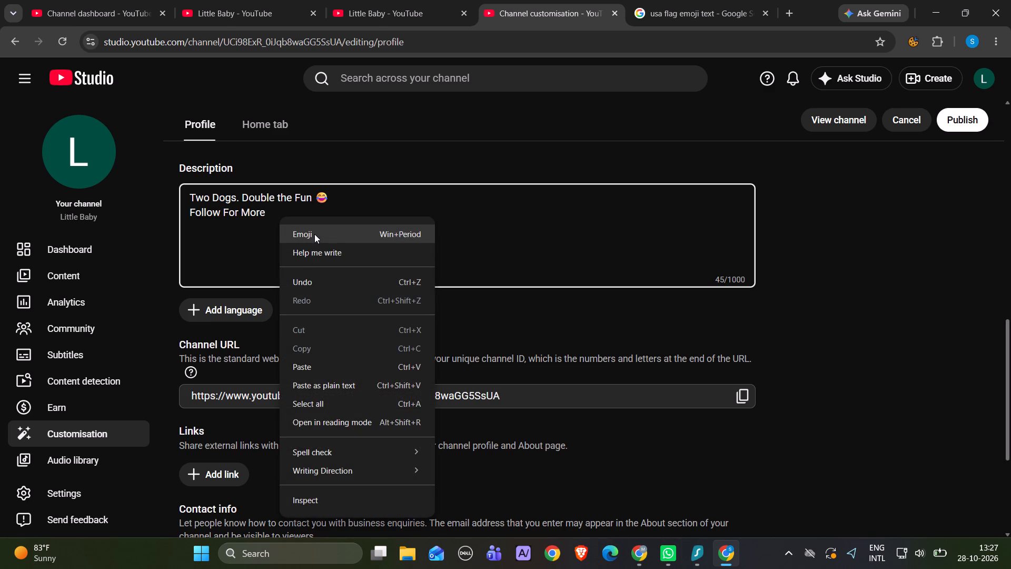
pyautogui.click(314, 233)
pyautogui.press('super+period')
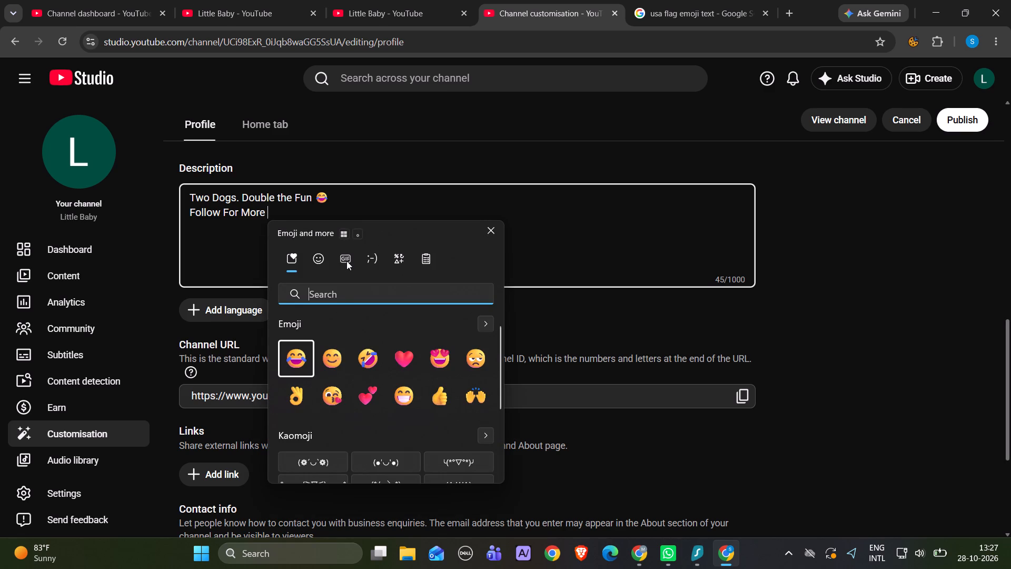
pyautogui.click(357, 297)
pyautogui.hotkey('ctrl', 'v')
pyautogui.press('a')
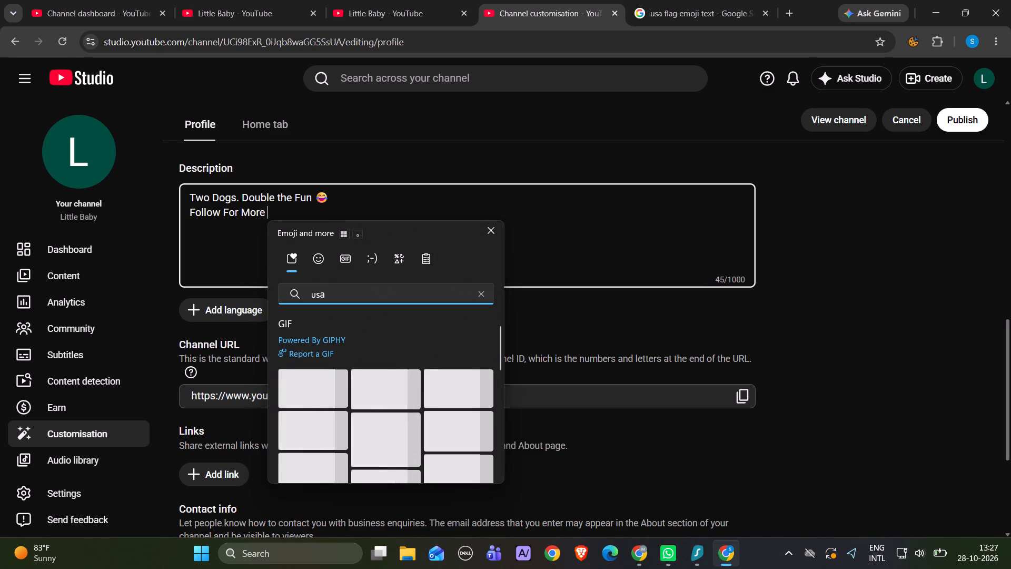
pyautogui.moveTo(343, 291); pyautogui.dragTo(305, 291)
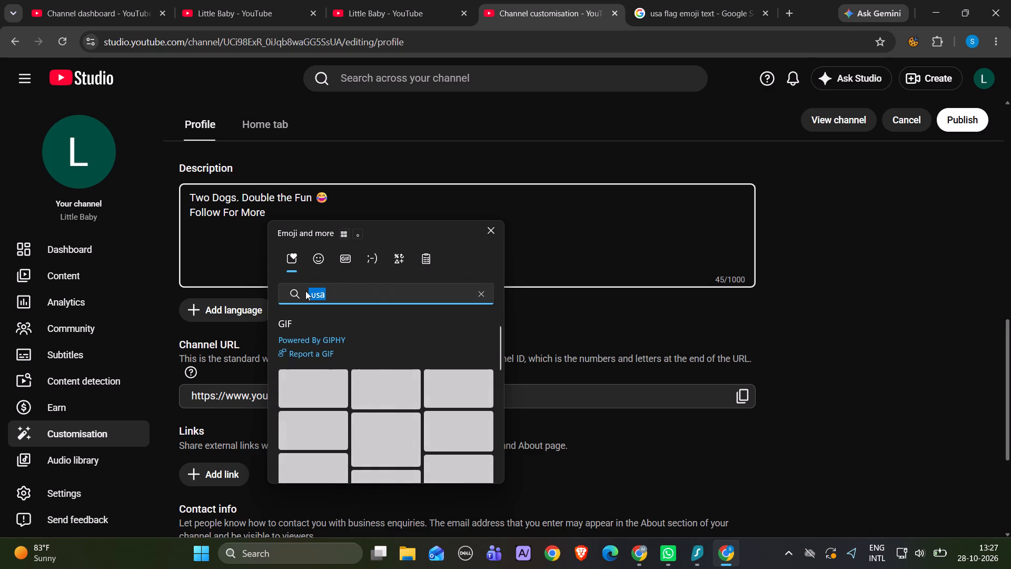
pyautogui.press('BackSpace')
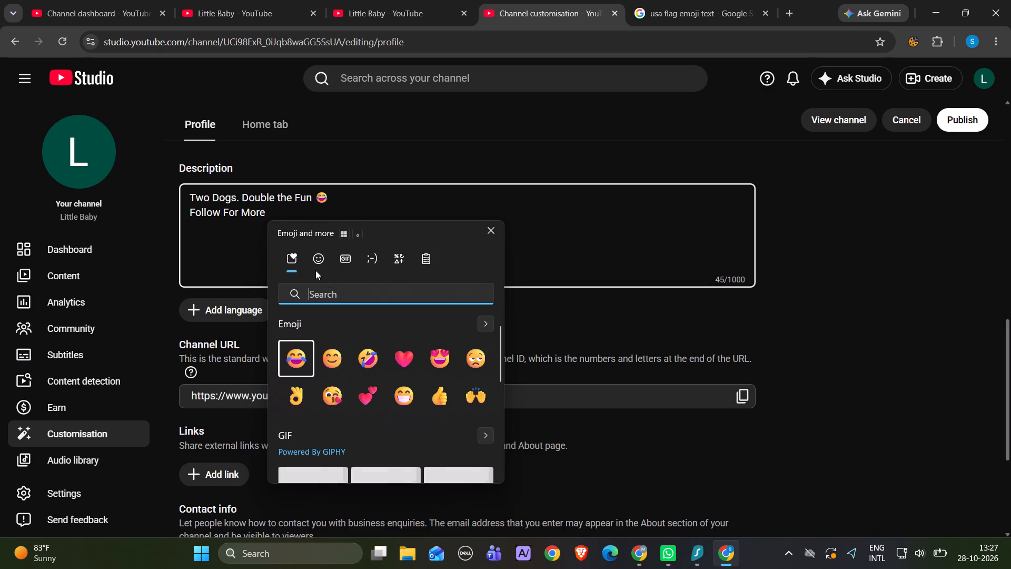
pyautogui.write('flag')
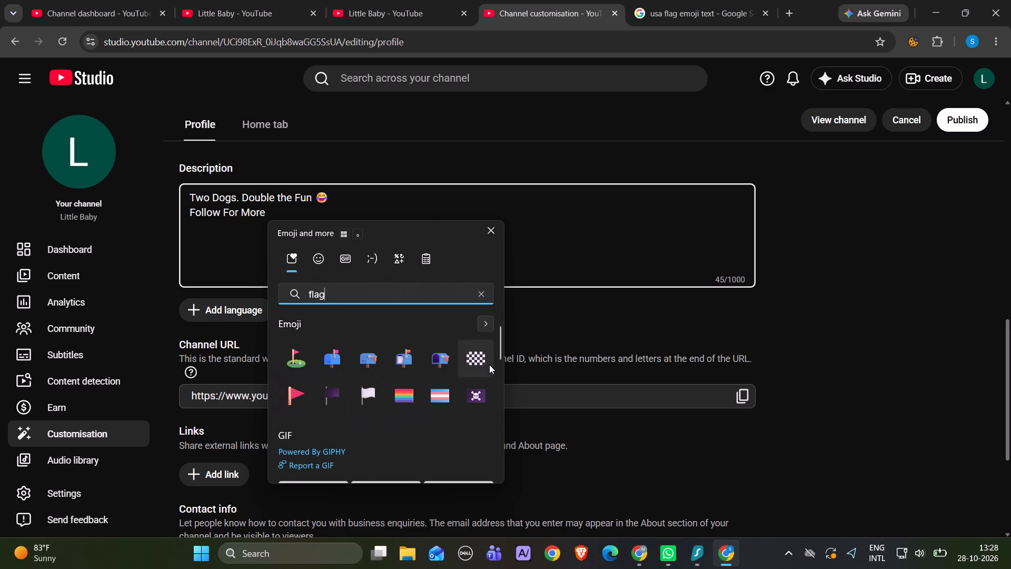
pyautogui.hscroll(-1, 489, 365)
pyautogui.moveTo(502, 348); pyautogui.dragTo(502, 356)
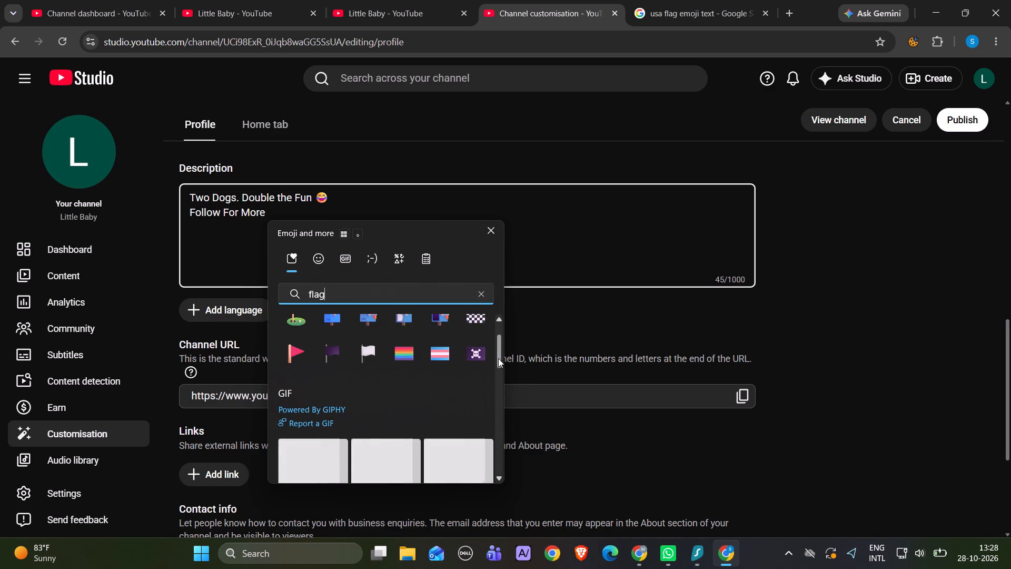
pyautogui.moveTo(498, 358); pyautogui.dragTo(493, 327)
pyautogui.click(487, 321)
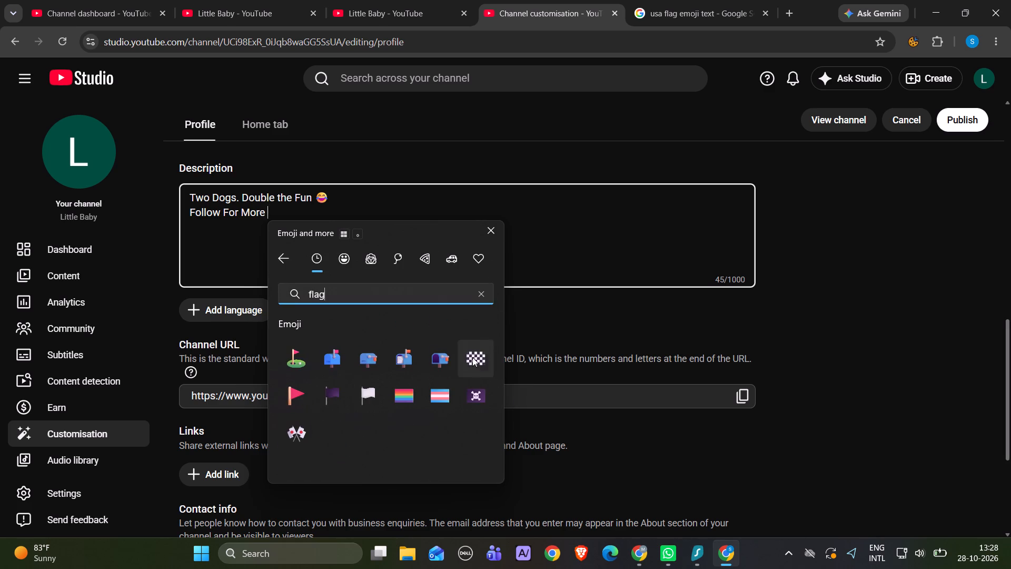
pyautogui.scroll(-1, 441, 368)
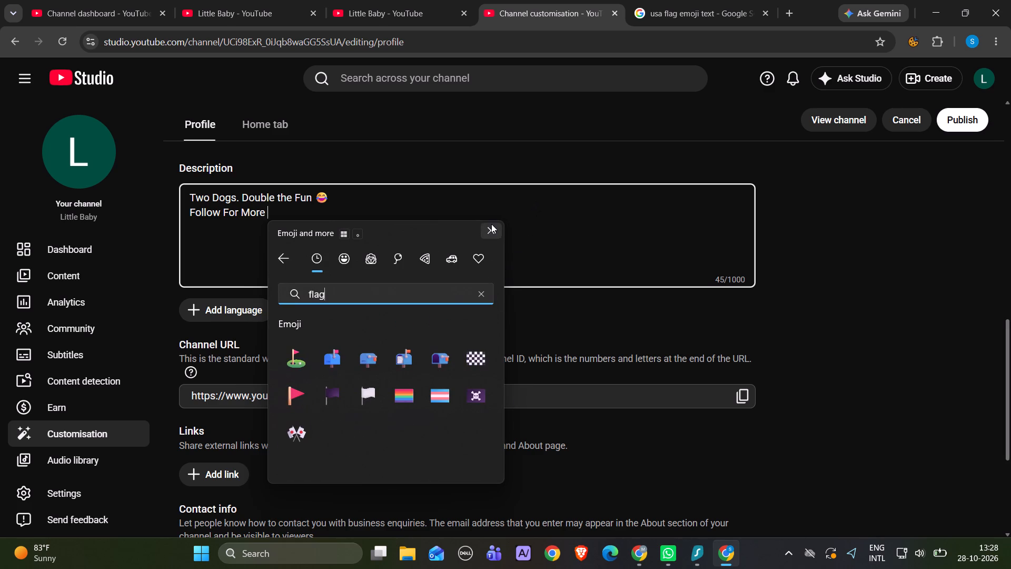
pyautogui.click(491, 225)
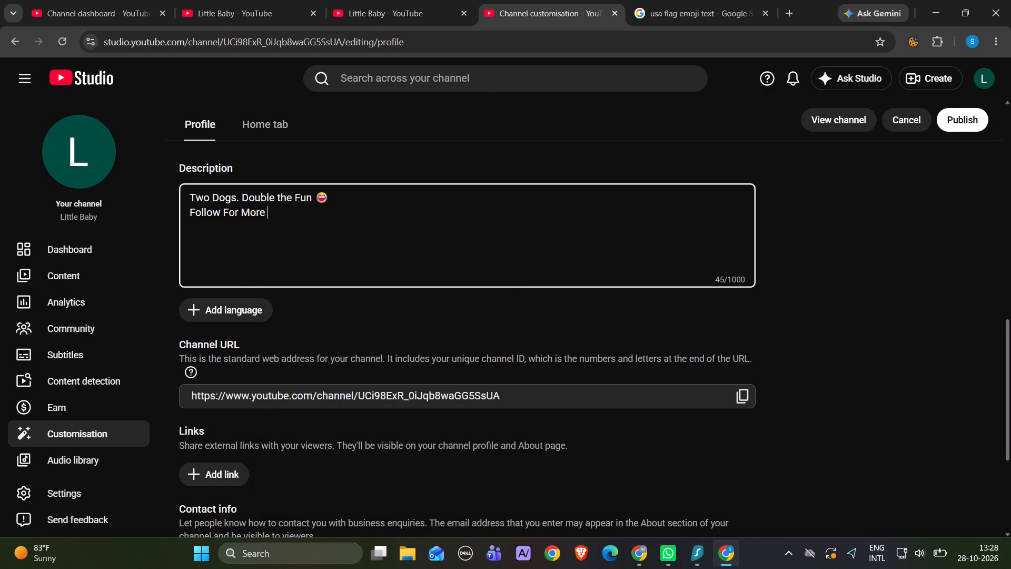
# Clear the two lines of text, "Two Dogs. Double the Fun" and "Follow For More", from the channel description.
pyautogui.click(270, 214)
pyautogui.moveTo(270, 214); pyautogui.dragTo(182, 207)
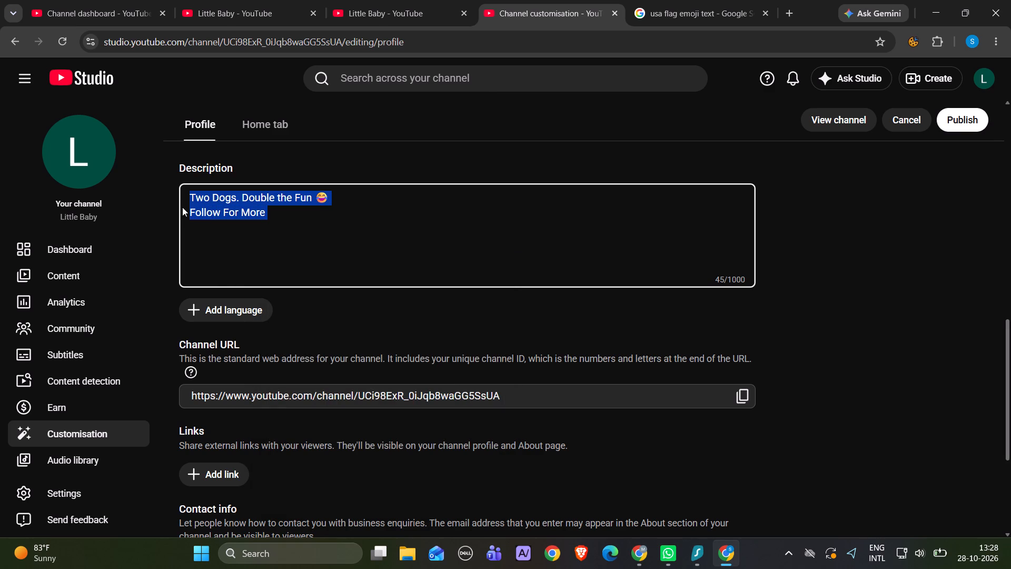
pyautogui.moveTo(182, 207); pyautogui.dragTo(256, 214)
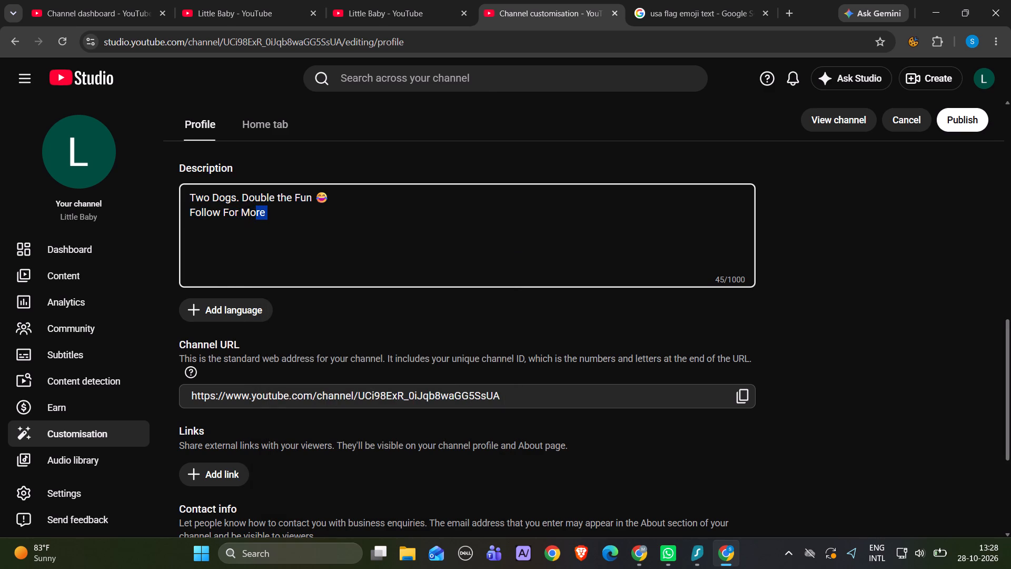
pyautogui.moveTo(256, 214); pyautogui.dragTo(181, 192)
pyautogui.press('BackSpace')
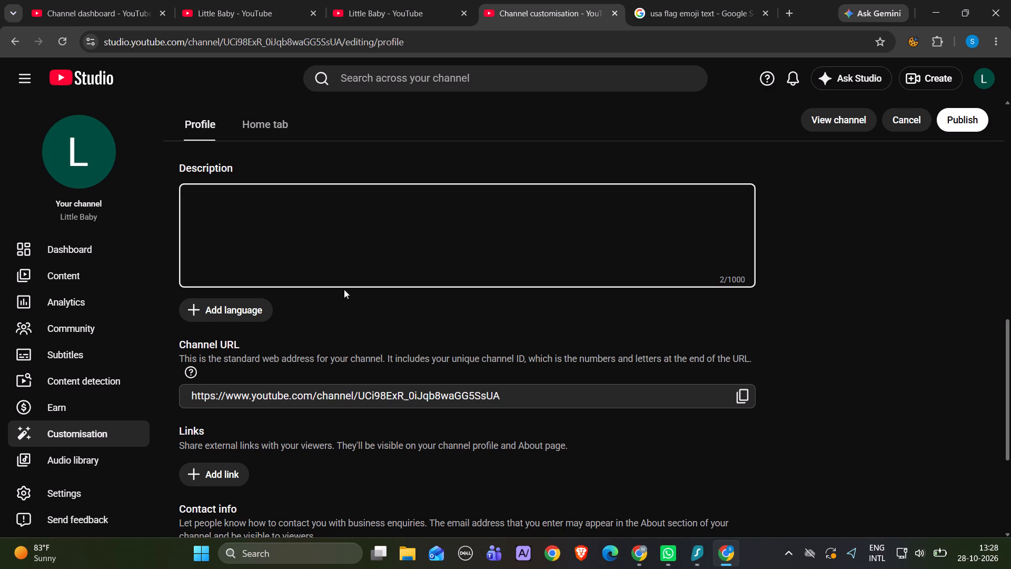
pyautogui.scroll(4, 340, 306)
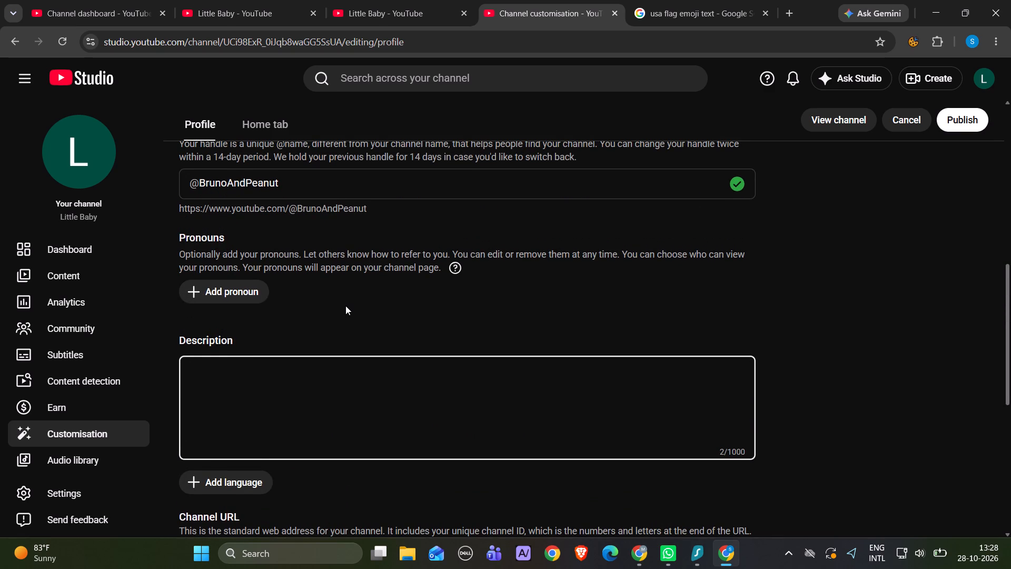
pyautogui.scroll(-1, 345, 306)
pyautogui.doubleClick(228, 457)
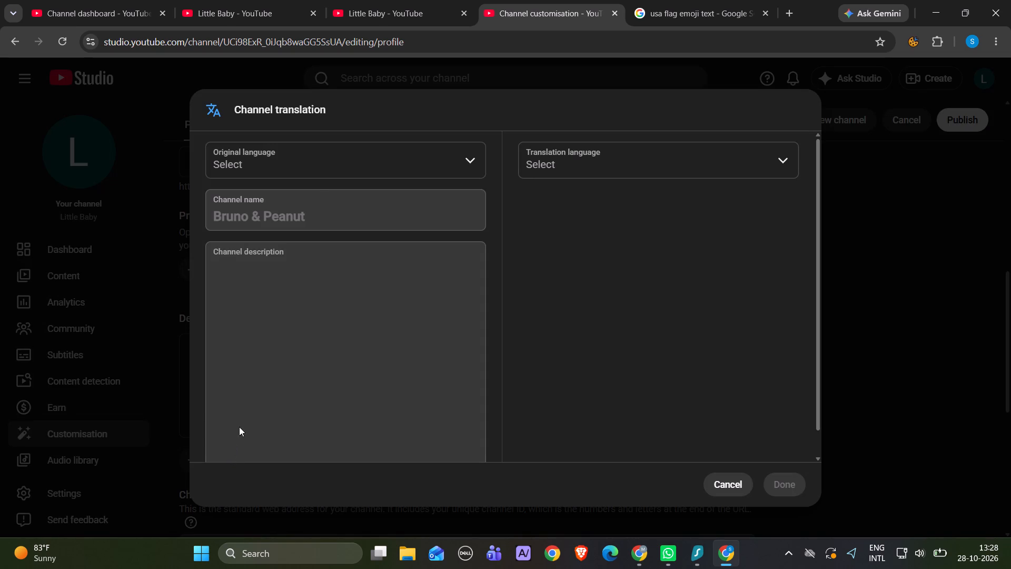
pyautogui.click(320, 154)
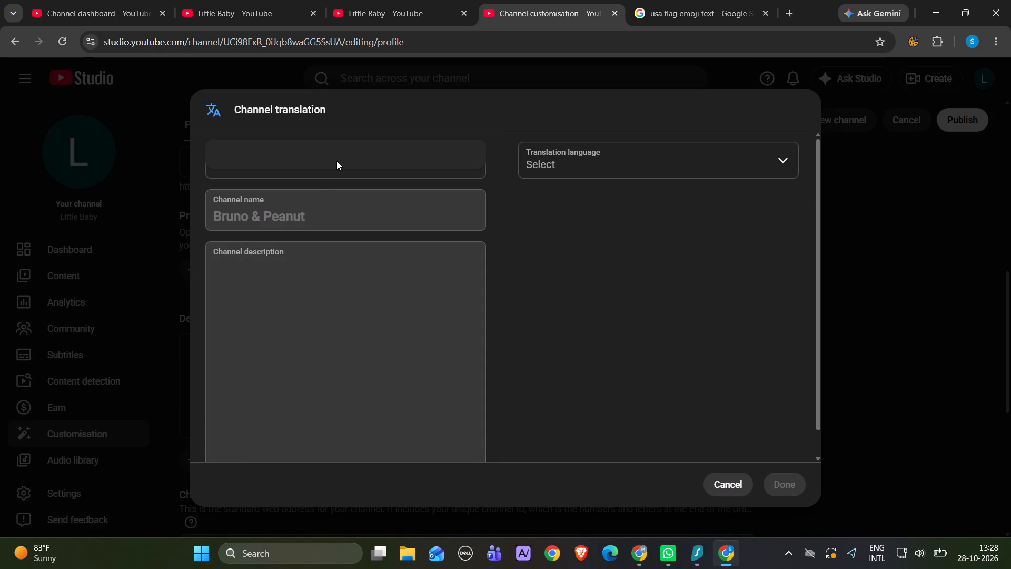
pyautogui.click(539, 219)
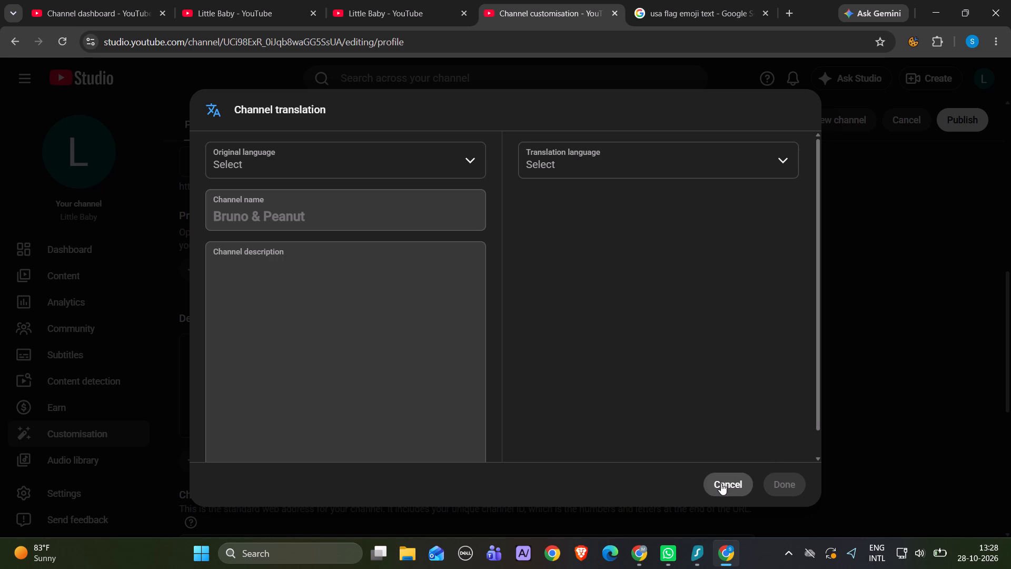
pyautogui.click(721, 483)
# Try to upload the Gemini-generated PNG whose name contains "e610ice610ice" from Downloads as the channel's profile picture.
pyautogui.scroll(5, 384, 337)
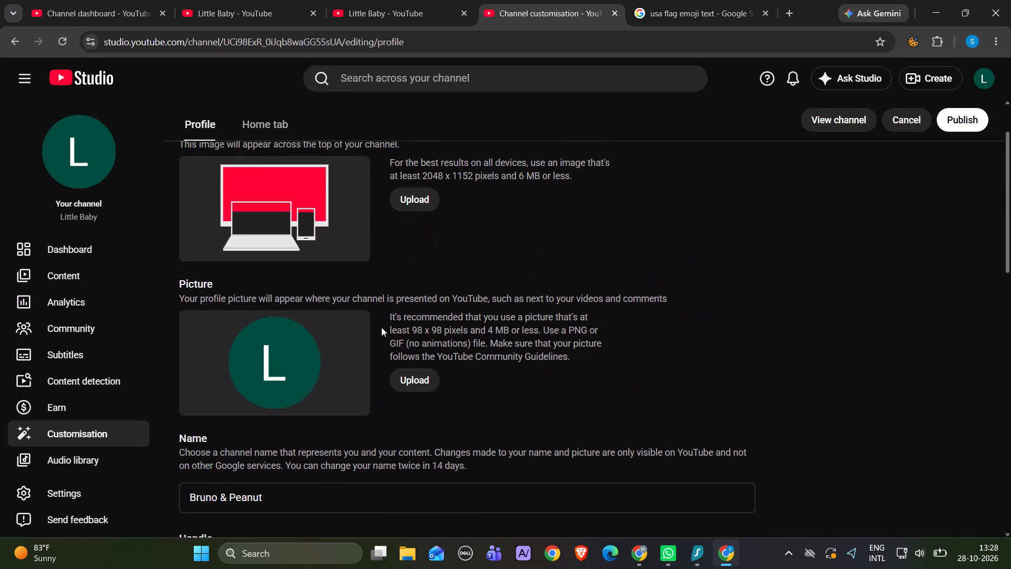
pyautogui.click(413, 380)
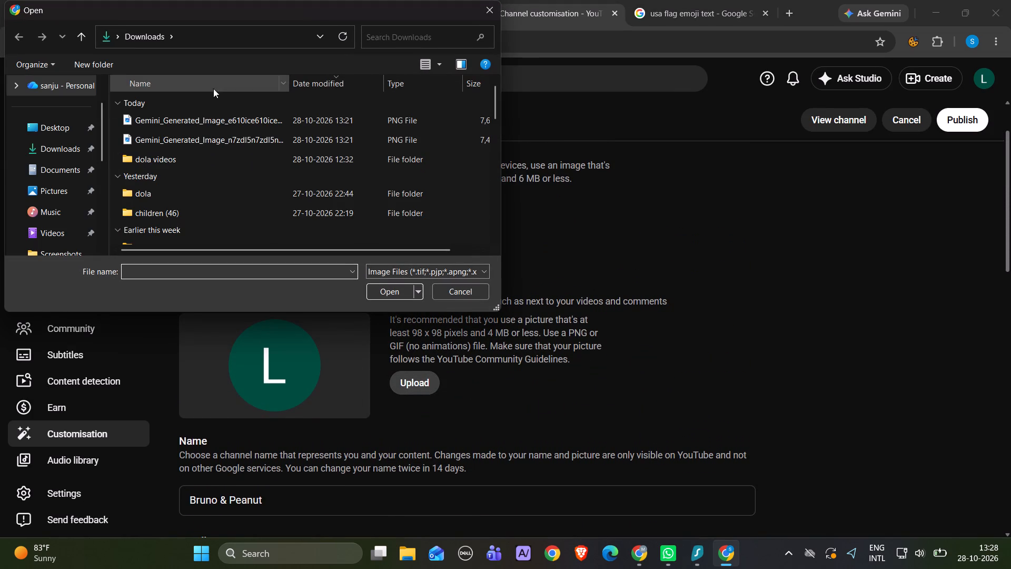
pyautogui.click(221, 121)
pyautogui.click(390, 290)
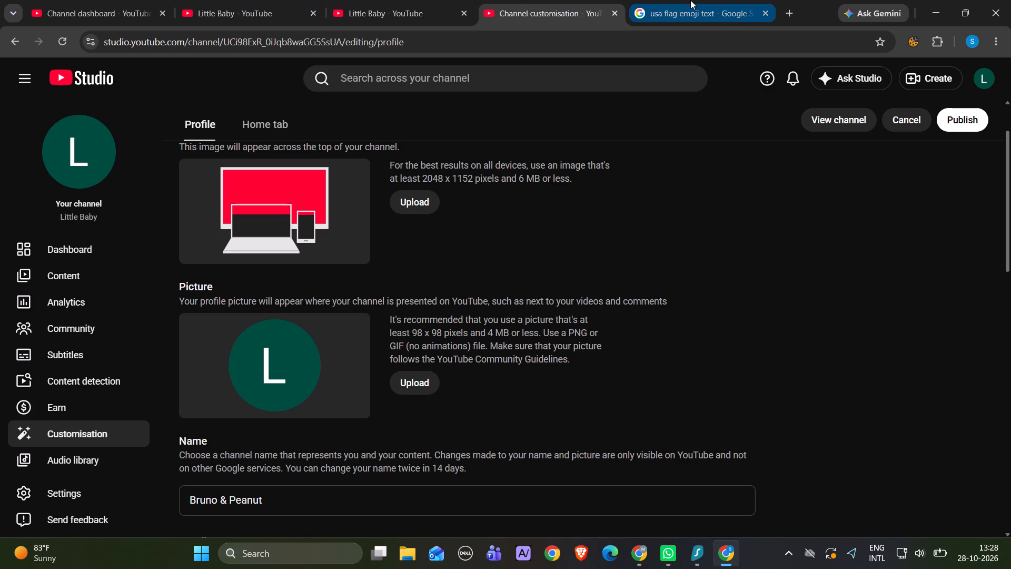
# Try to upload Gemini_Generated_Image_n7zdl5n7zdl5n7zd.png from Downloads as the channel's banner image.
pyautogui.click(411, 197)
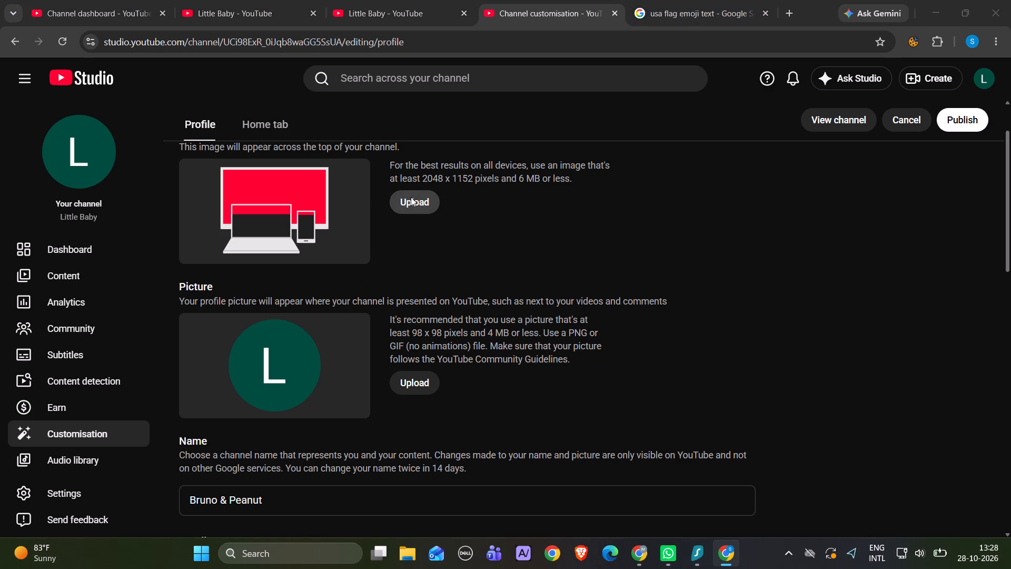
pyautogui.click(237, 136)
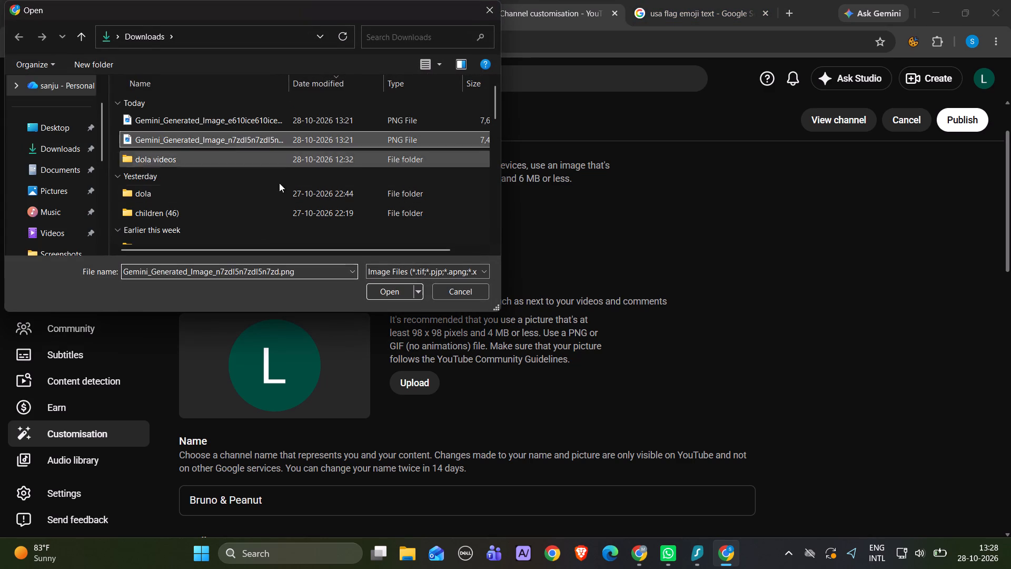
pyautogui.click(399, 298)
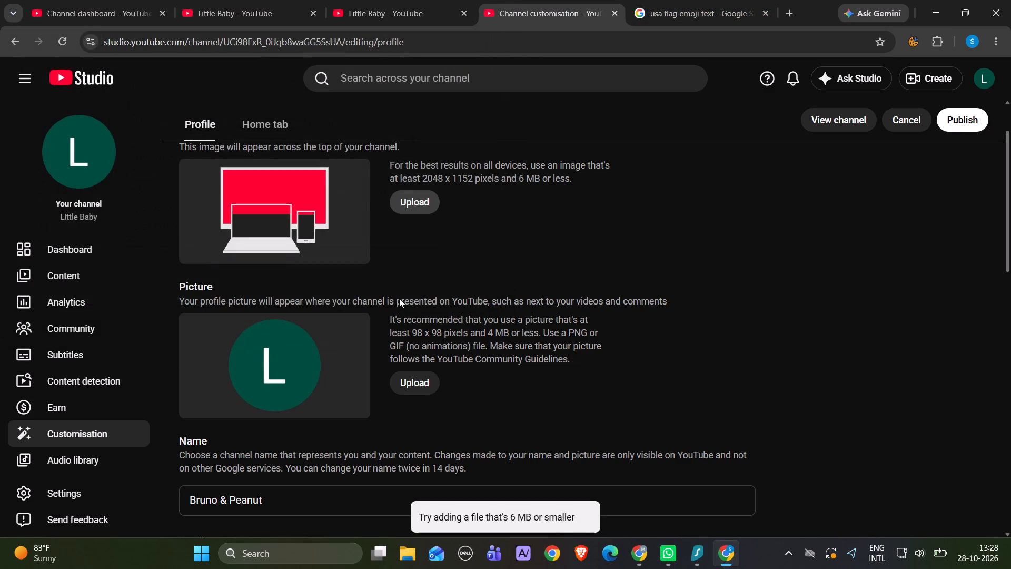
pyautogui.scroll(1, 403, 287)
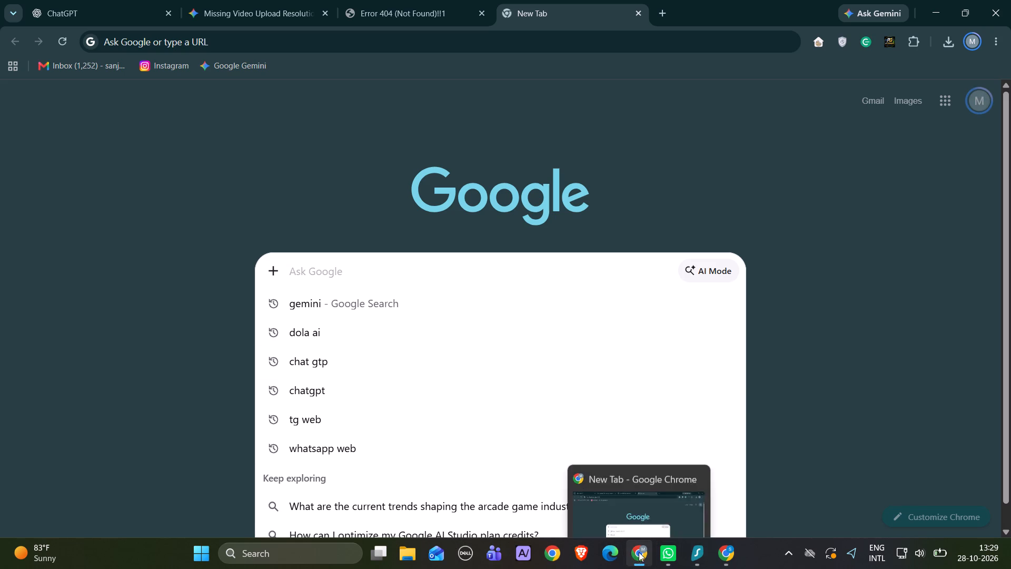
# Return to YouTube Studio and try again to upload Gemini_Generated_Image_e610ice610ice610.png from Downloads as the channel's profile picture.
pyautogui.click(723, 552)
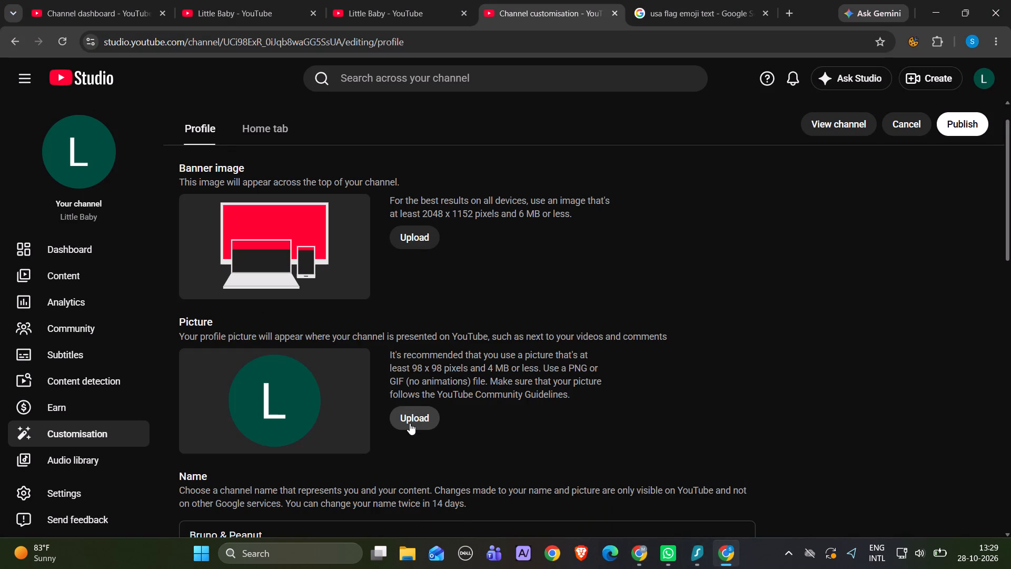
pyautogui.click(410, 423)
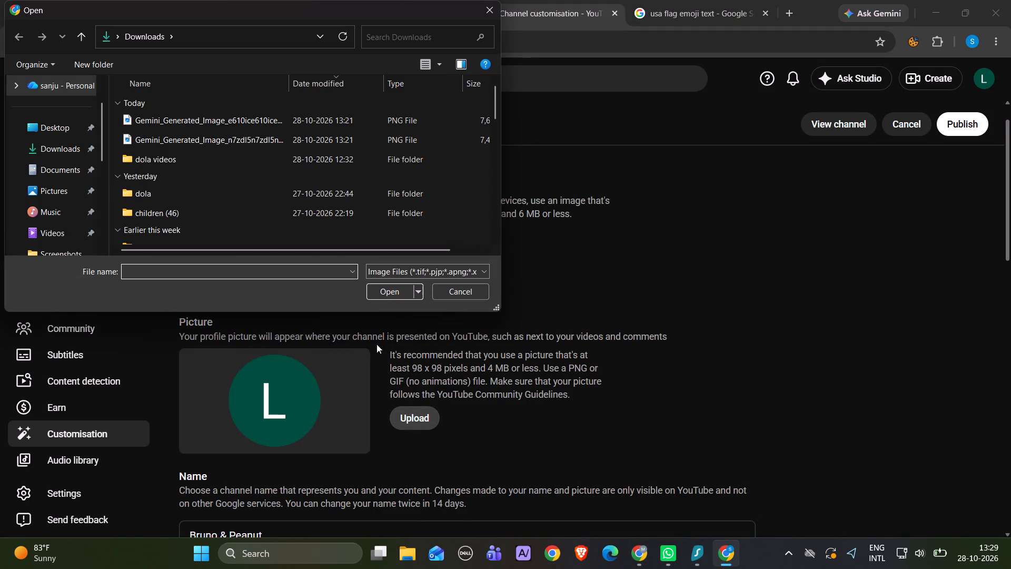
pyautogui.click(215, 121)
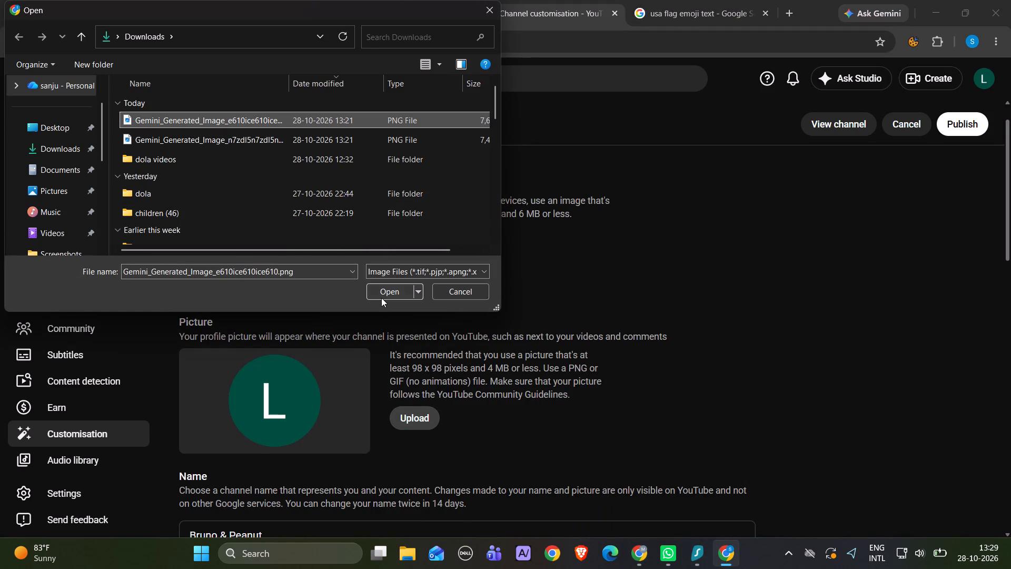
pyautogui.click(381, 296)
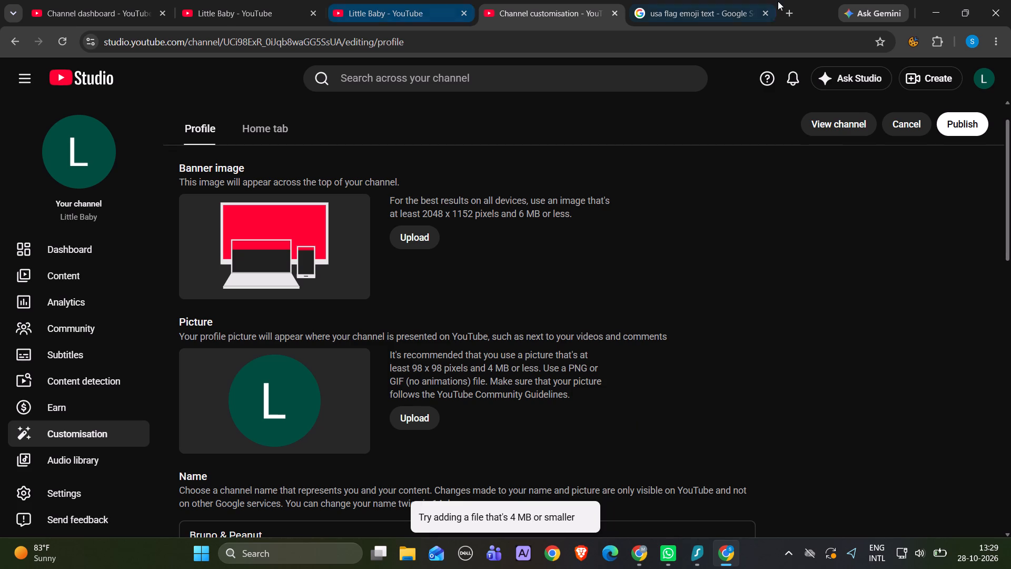
# Search Google for "photo size reducer" in a new tab and open the Reduce Images website.
pyautogui.click(700, 1)
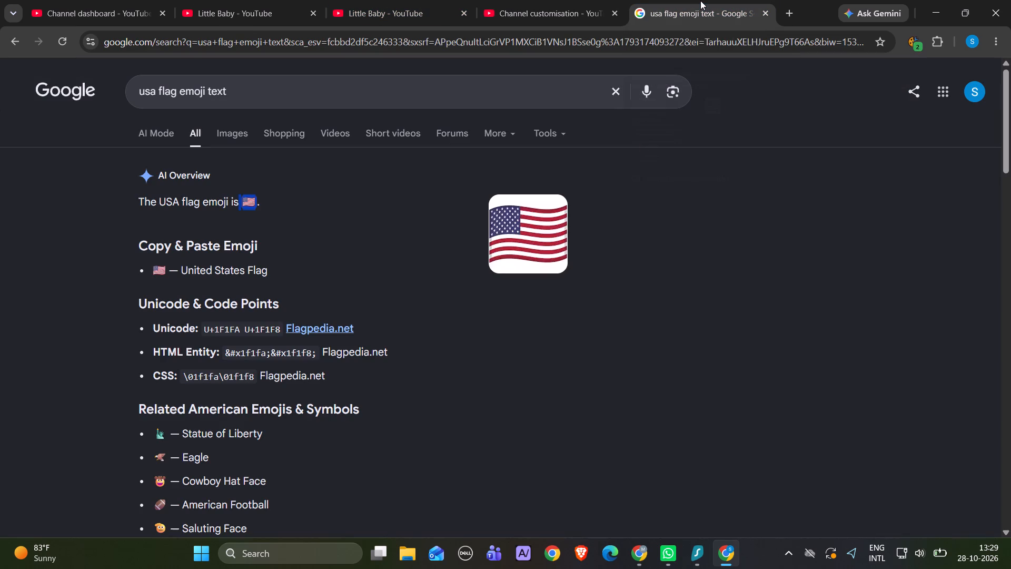
pyautogui.click(790, 10)
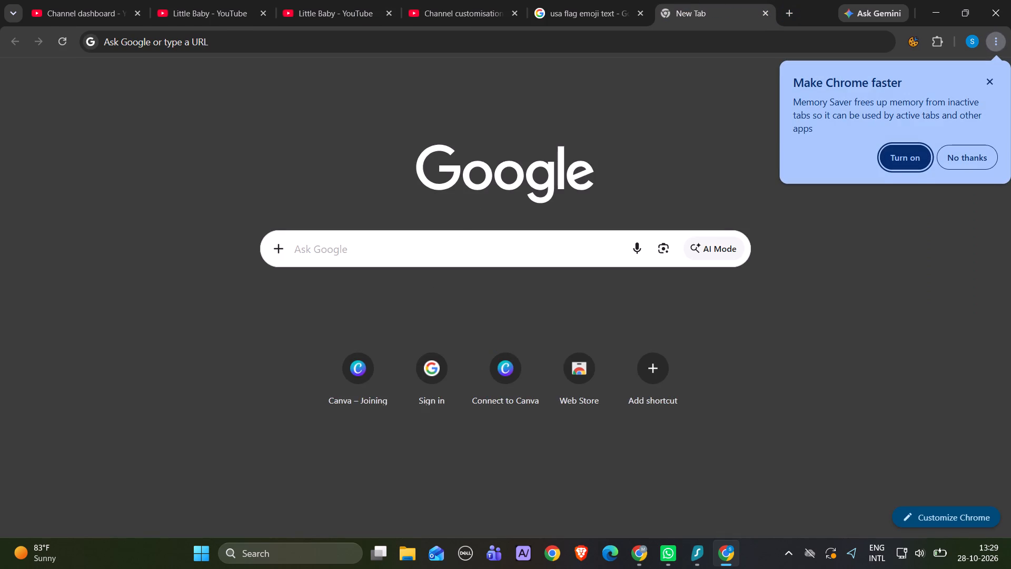
pyautogui.click(423, 250)
pyautogui.write('photo size')
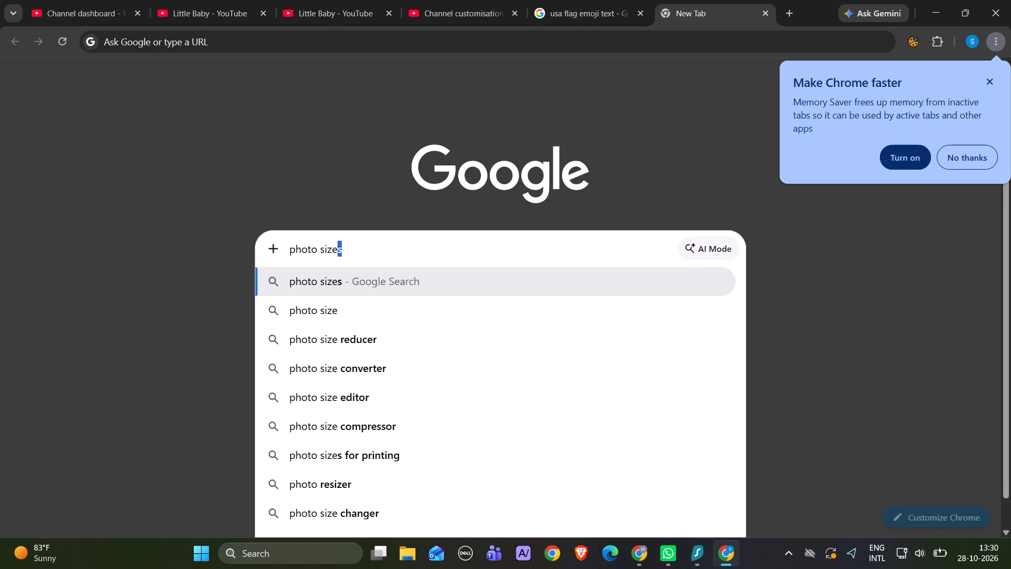
pyautogui.click(331, 344)
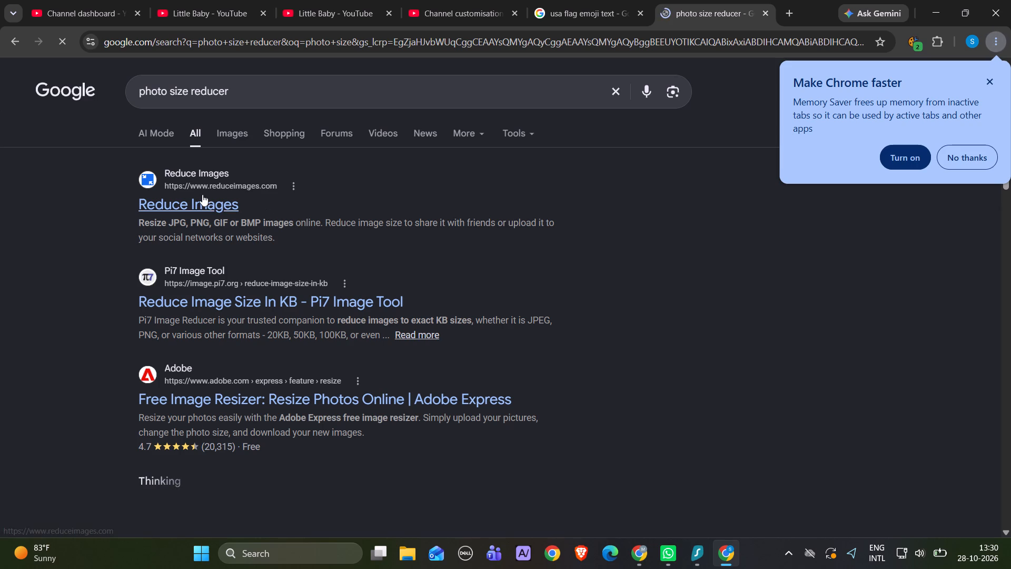
pyautogui.click(204, 202)
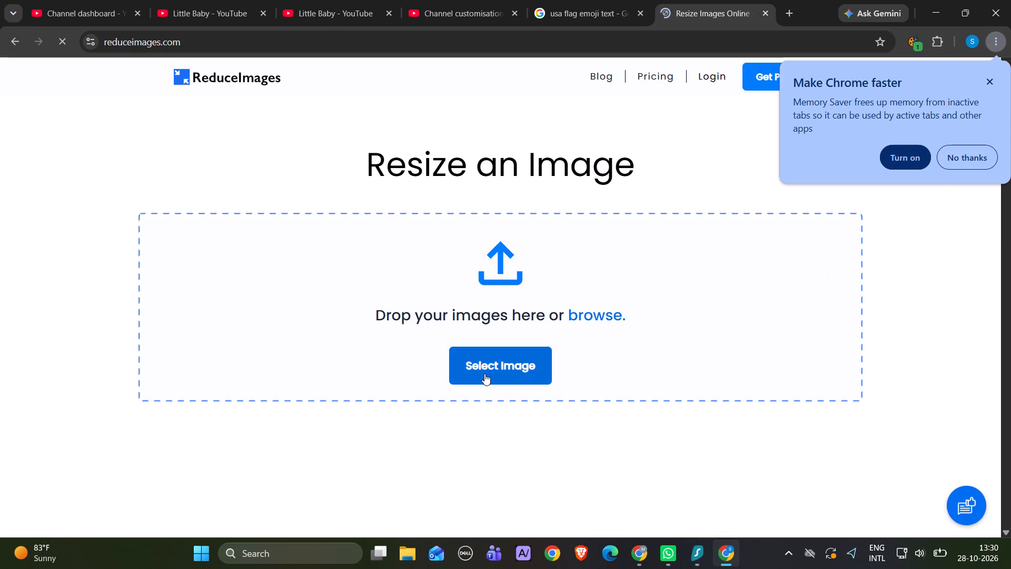
# Load Gemini_Generated_Image_e610ice610ice610.png from Downloads into the image resizer.
pyautogui.click(484, 374)
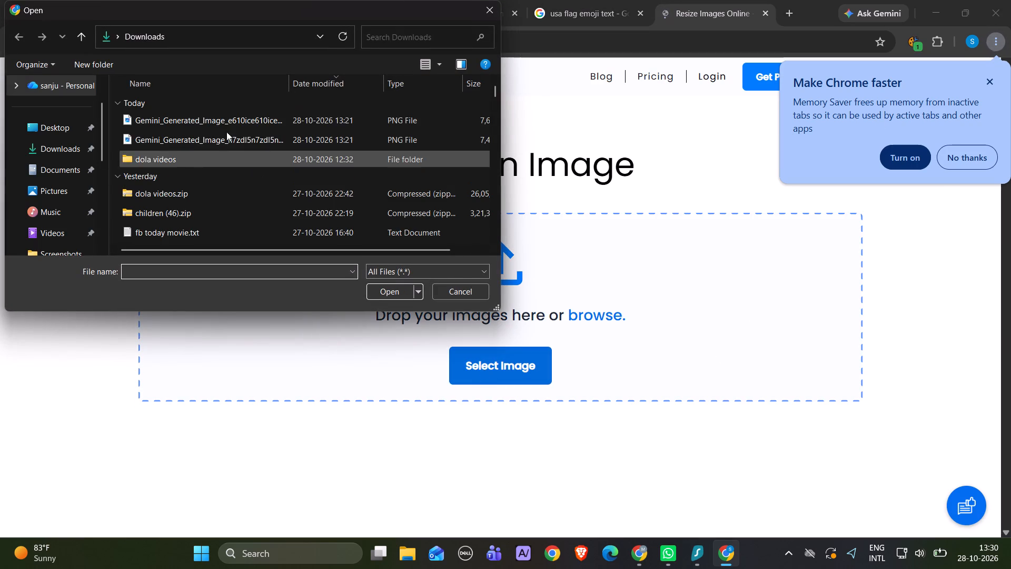
pyautogui.click(217, 136)
pyautogui.keyDown('shift'); pyautogui.click(220, 115); pyautogui.keyUp('shift')
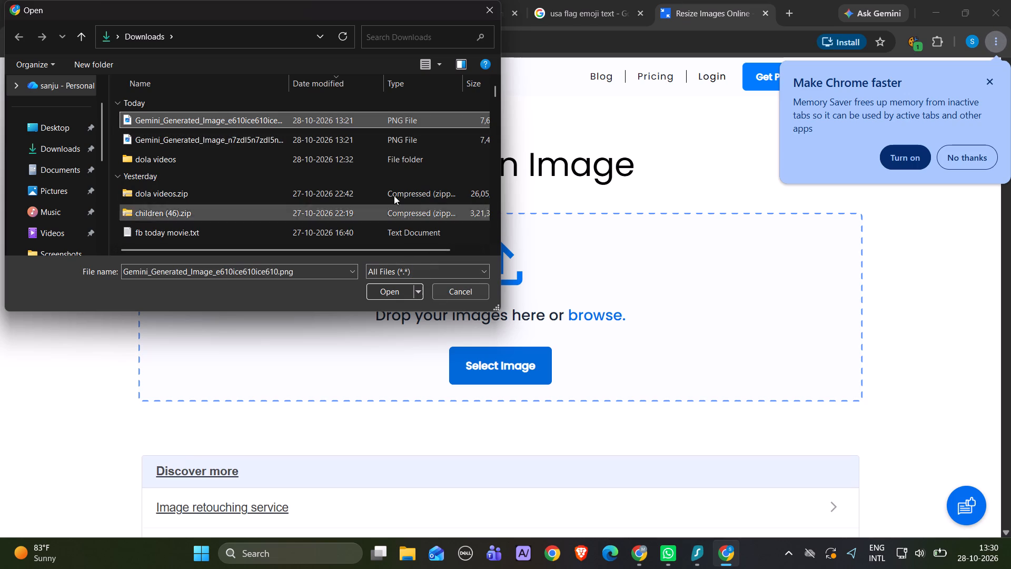
pyautogui.keyDown('shift'); pyautogui.click(323, 144); pyautogui.keyUp('shift')
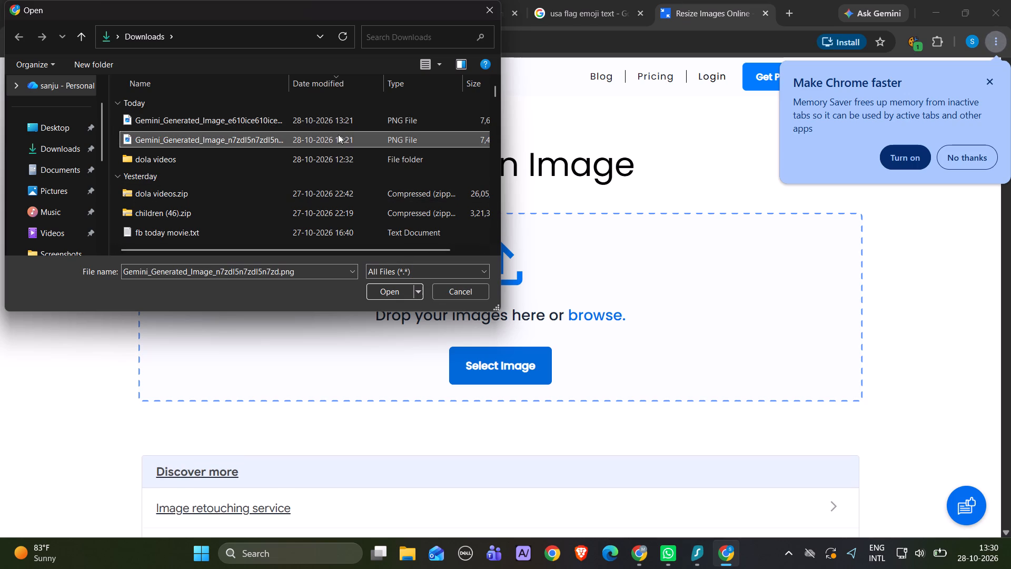
pyautogui.keyDown('shift'); pyautogui.click(342, 115); pyautogui.keyUp('shift')
pyautogui.click(390, 291)
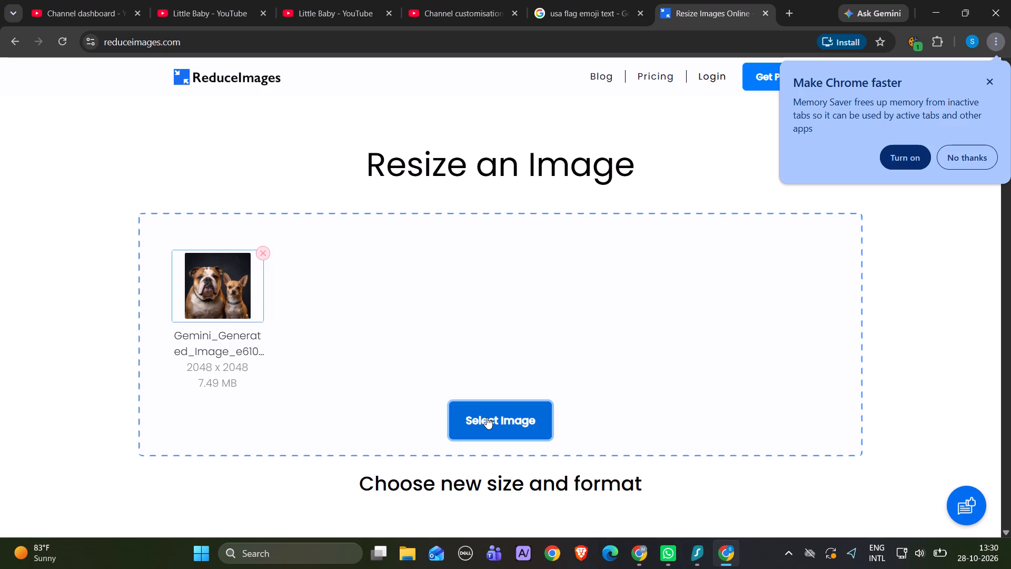
pyautogui.click(487, 417)
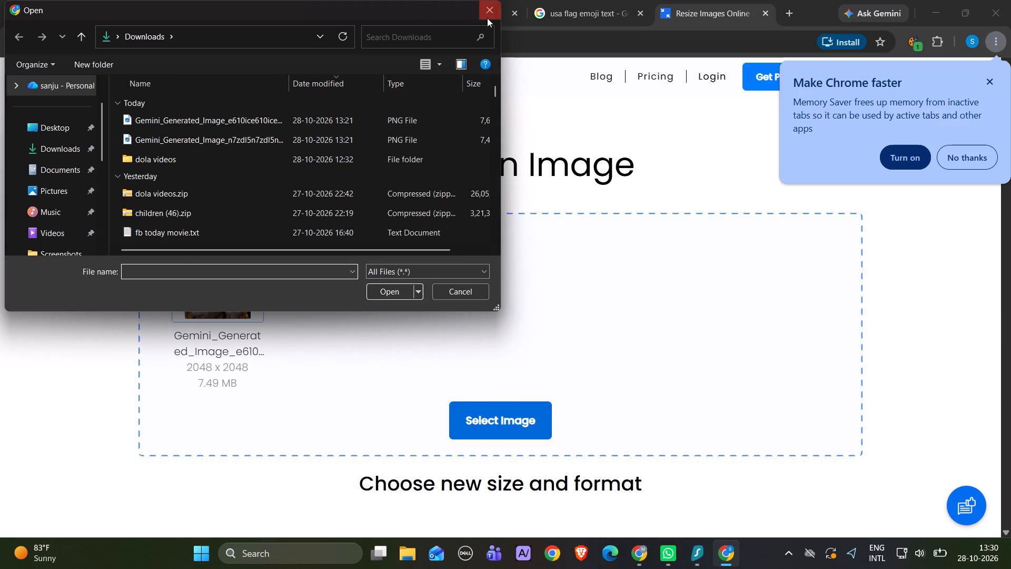
pyautogui.click(487, 12)
# Resize the loaded dog portrait to 70 percent as a JPG at 90% quality and download the result.
pyautogui.scroll(-5, 600, 396)
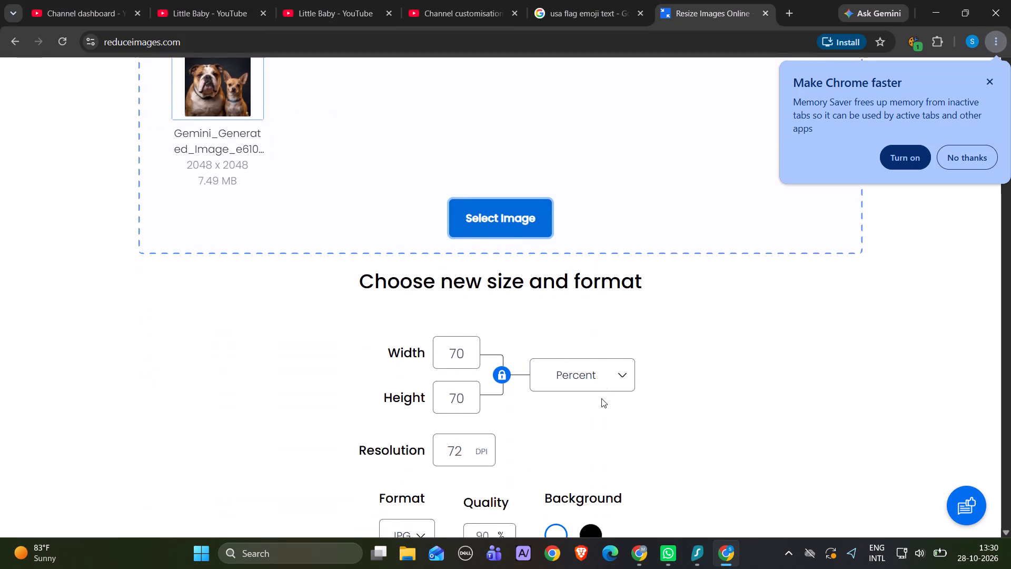
pyautogui.scroll(-3, 601, 398)
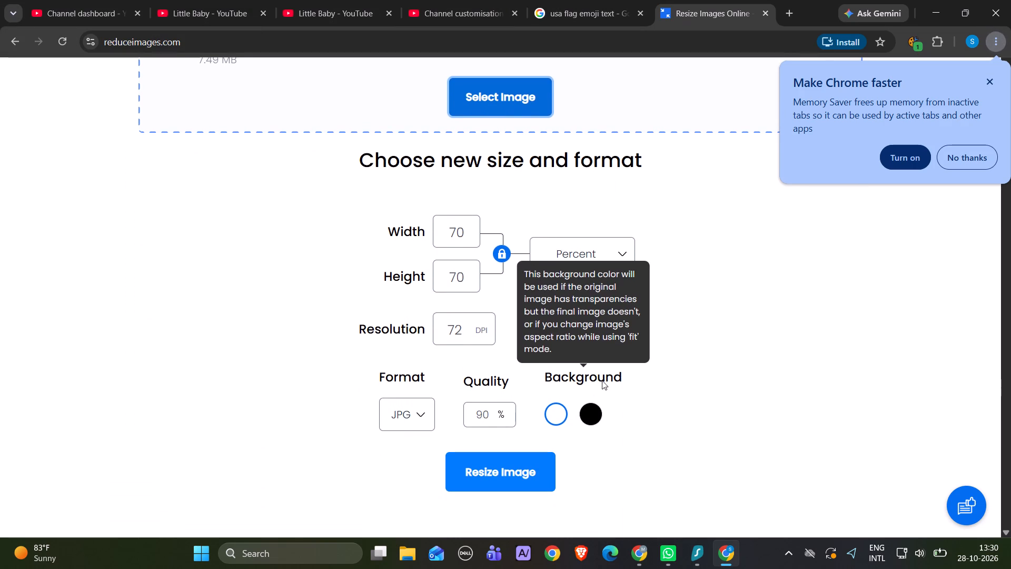
pyautogui.scroll(-1, 602, 380)
pyautogui.scroll(-1, 731, 384)
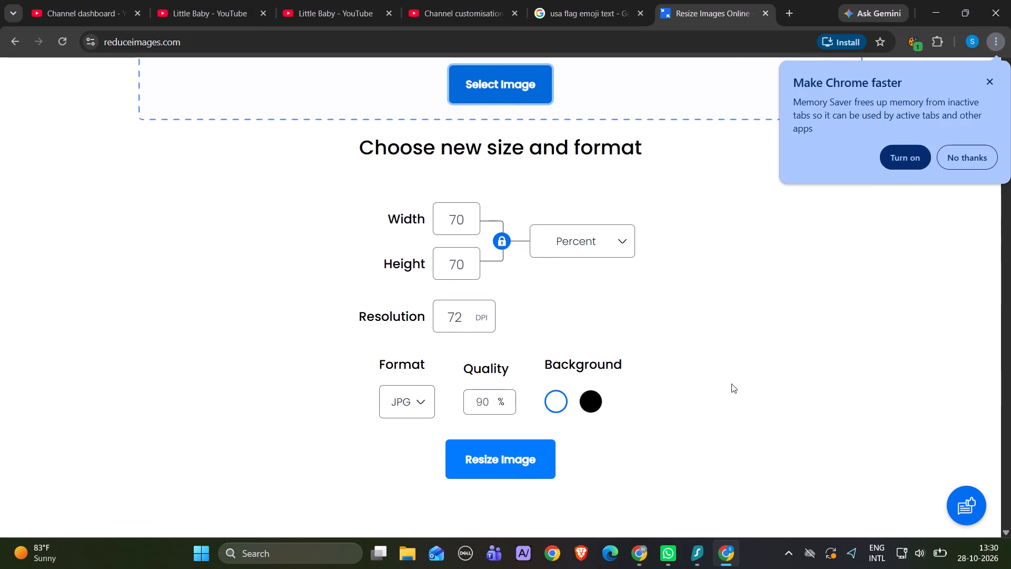
pyautogui.scroll(-1, 731, 384)
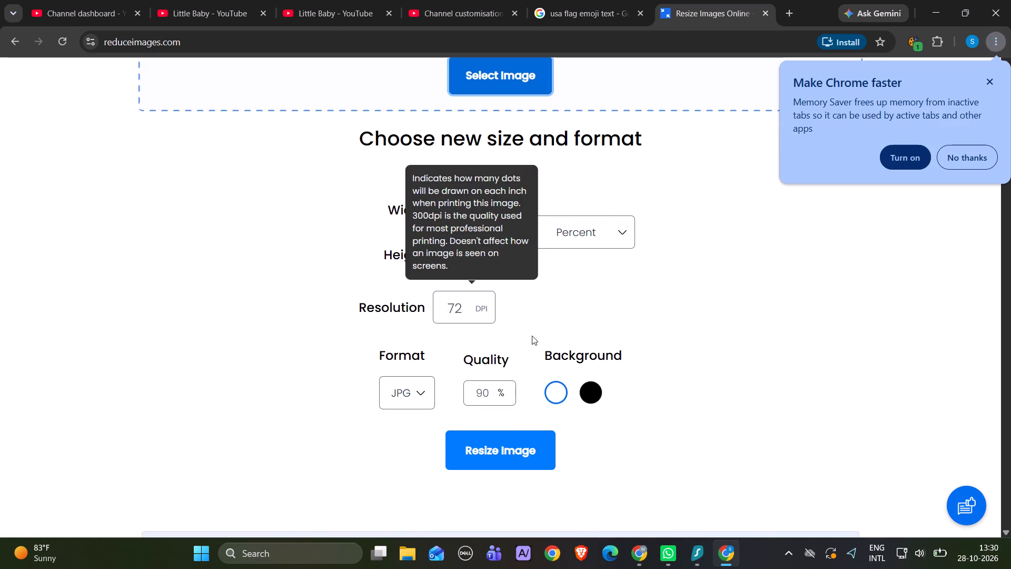
pyautogui.click(602, 229)
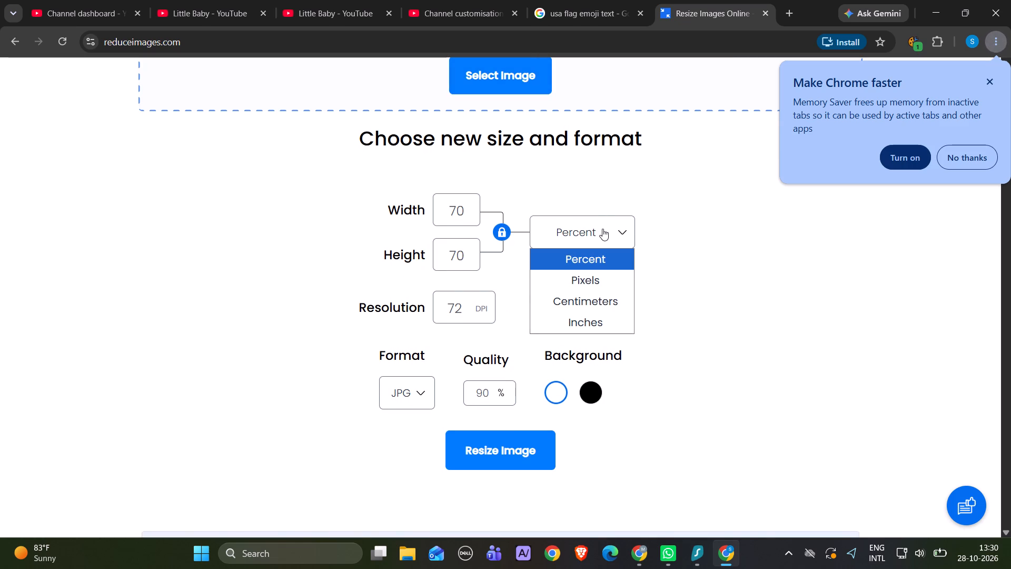
pyautogui.click(602, 229)
pyautogui.click(500, 453)
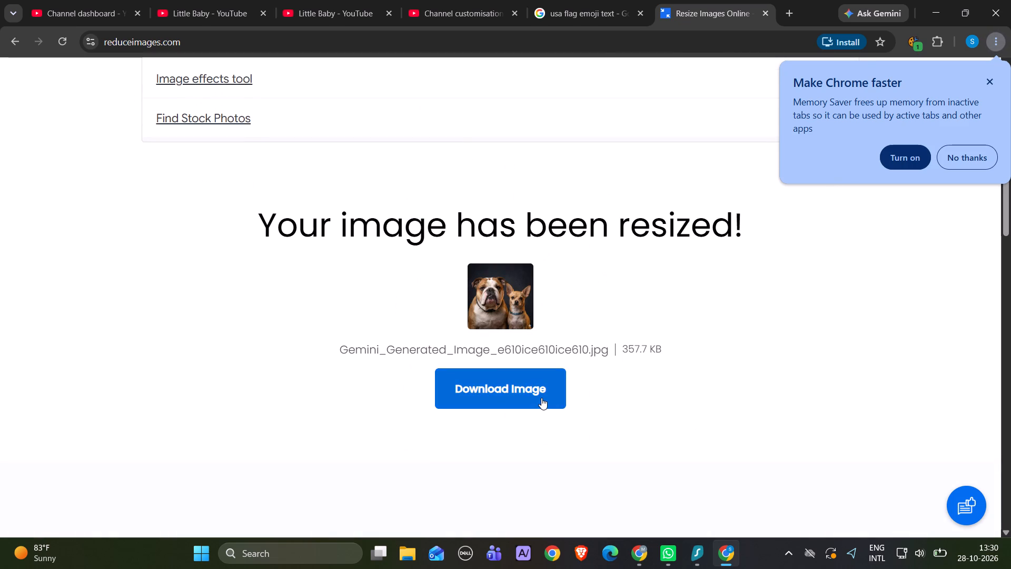
pyautogui.click(540, 398)
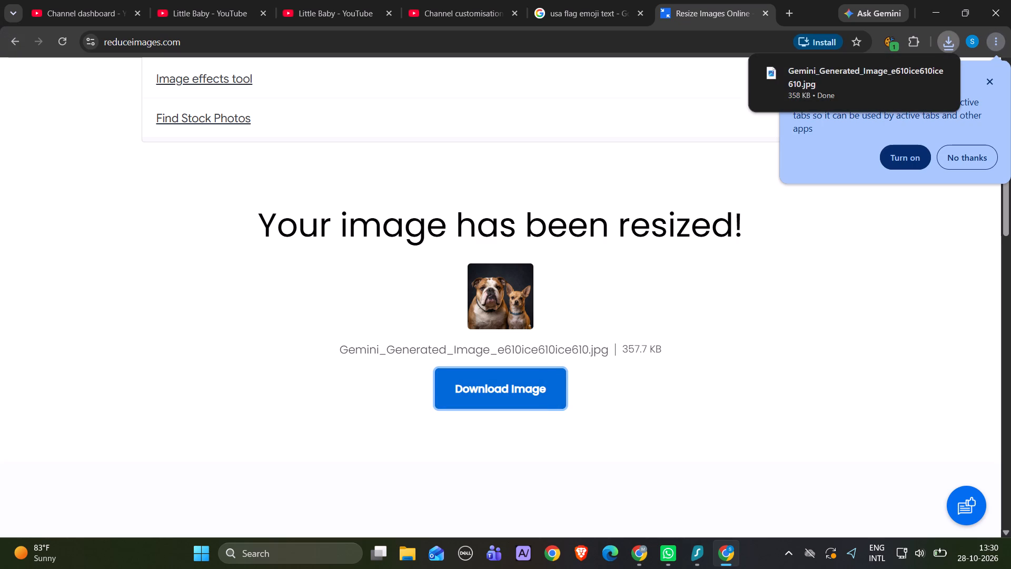
pyautogui.scroll(8, 388, 253)
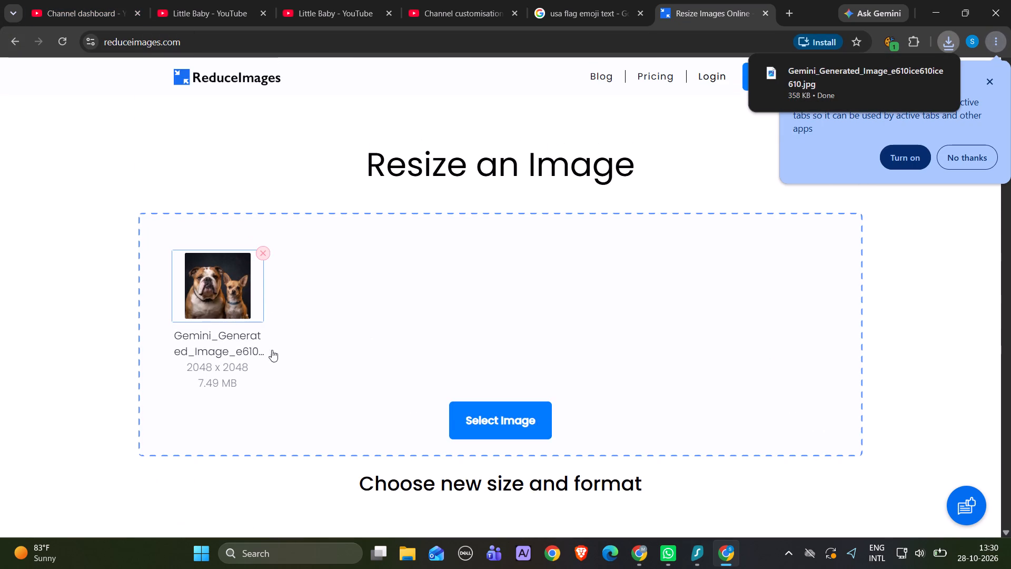
# Remove the dog portrait from the resizer and load Gemini_Generated_Image_n7zdl5n7zdl5n7zd.png from Downloads.
pyautogui.click(257, 249)
pyautogui.click(512, 355)
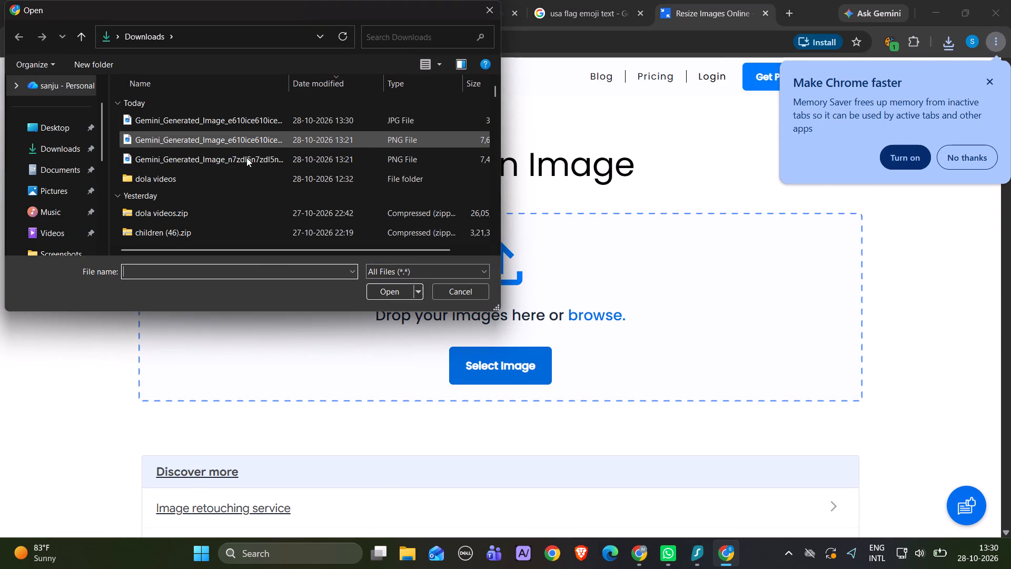
pyautogui.click(249, 162)
pyautogui.click(398, 292)
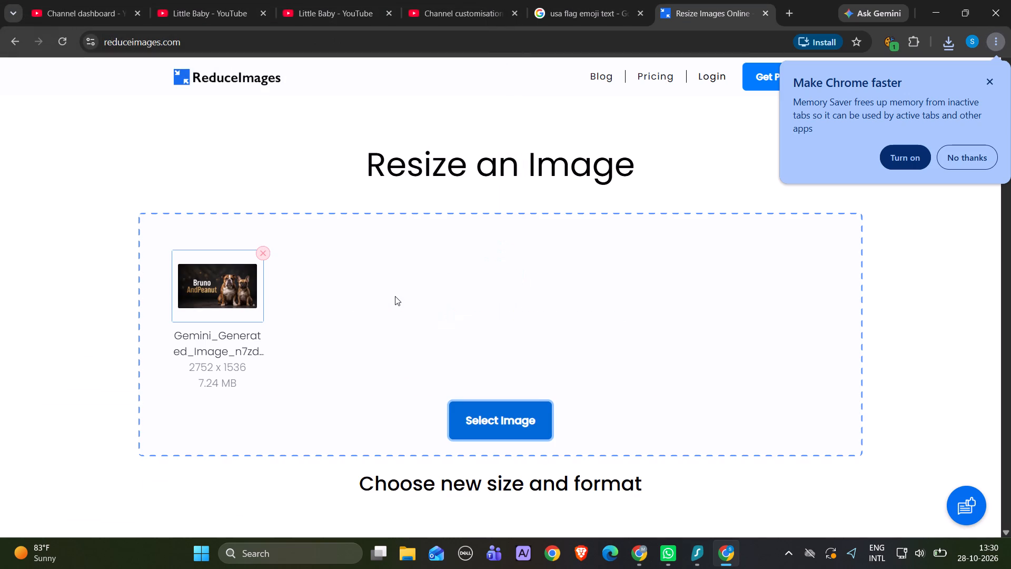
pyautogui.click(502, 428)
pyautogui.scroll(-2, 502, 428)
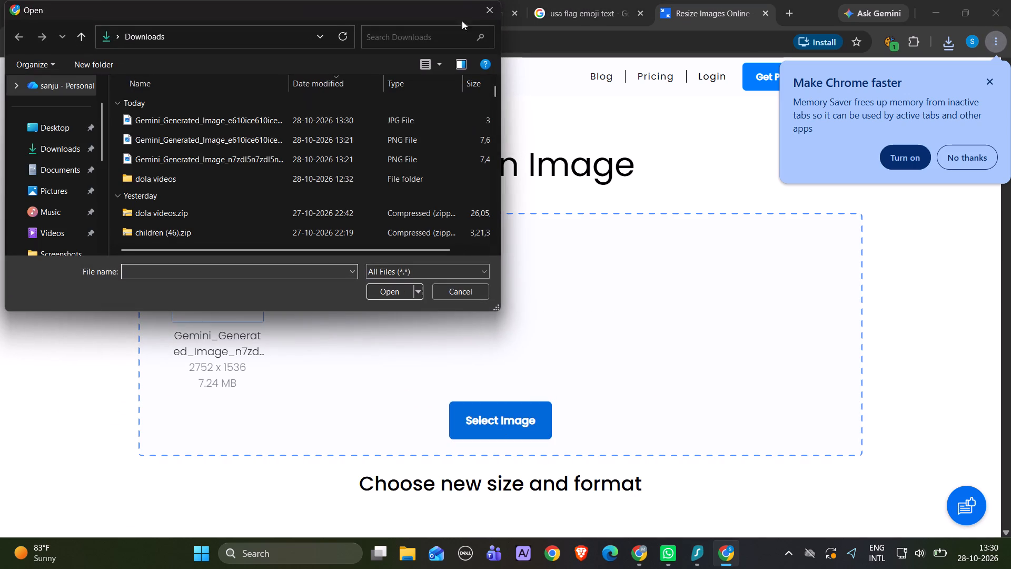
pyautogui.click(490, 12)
# Resize the loaded banner image to 70 percent as a JPG at 90% quality and download the result.
pyautogui.scroll(-3, 540, 293)
pyautogui.scroll(-1, 572, 407)
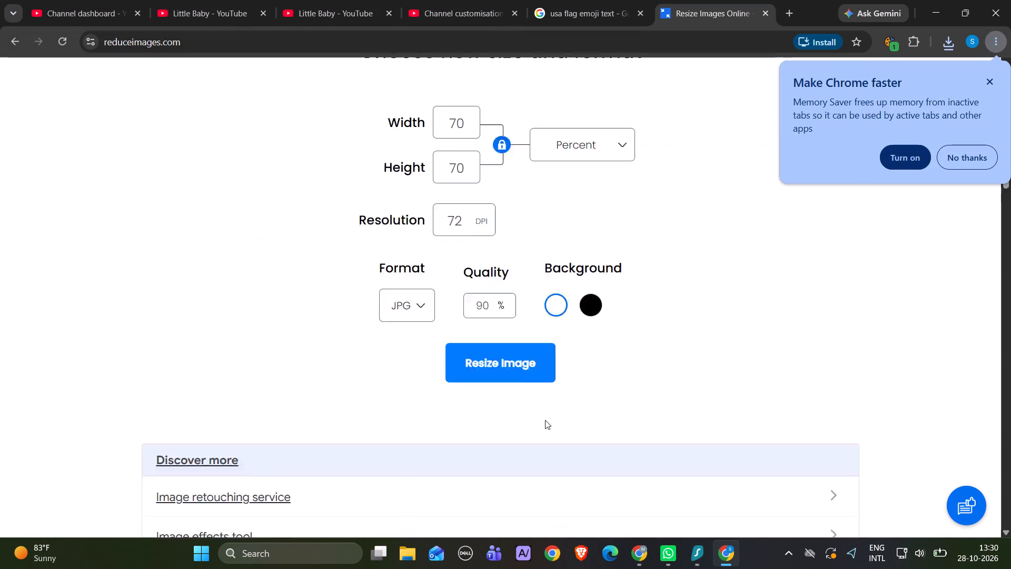
pyautogui.scroll(-1, 545, 420)
pyautogui.click(507, 299)
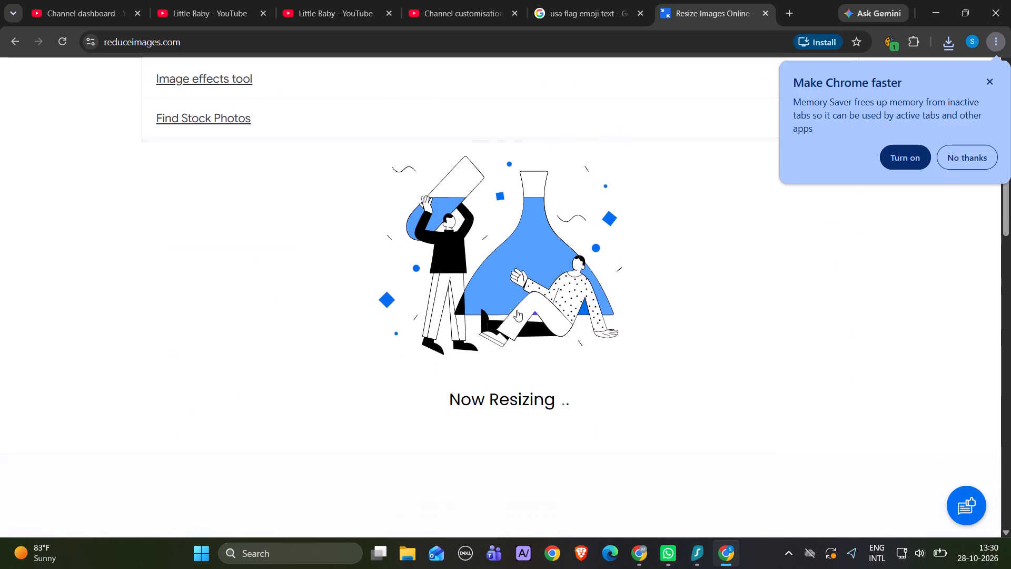
pyautogui.click(533, 387)
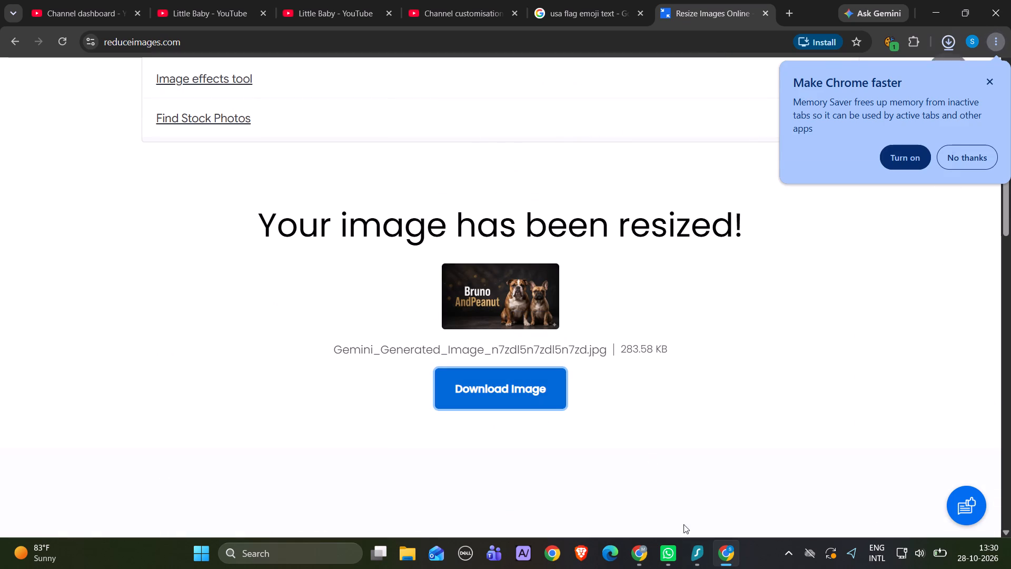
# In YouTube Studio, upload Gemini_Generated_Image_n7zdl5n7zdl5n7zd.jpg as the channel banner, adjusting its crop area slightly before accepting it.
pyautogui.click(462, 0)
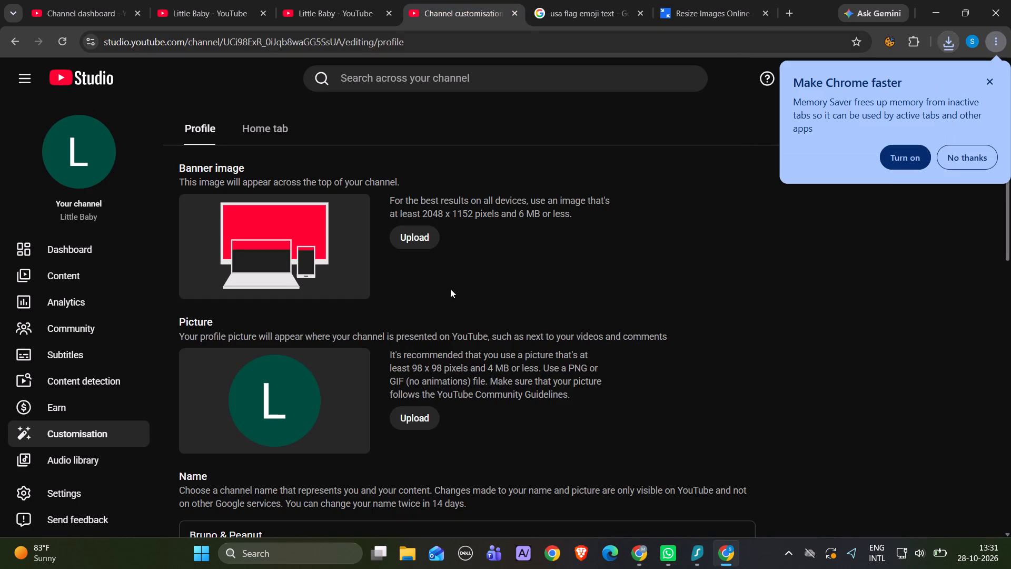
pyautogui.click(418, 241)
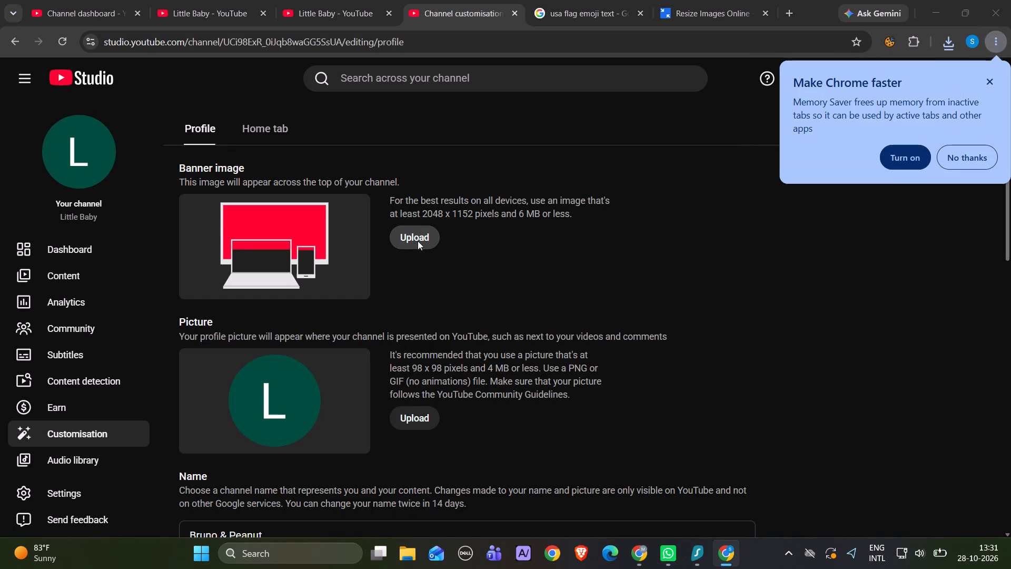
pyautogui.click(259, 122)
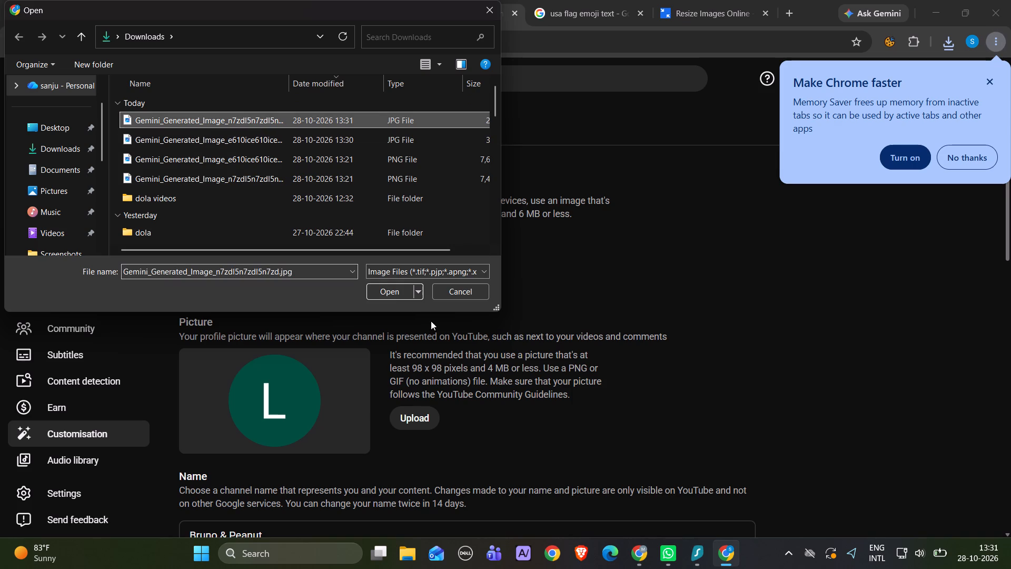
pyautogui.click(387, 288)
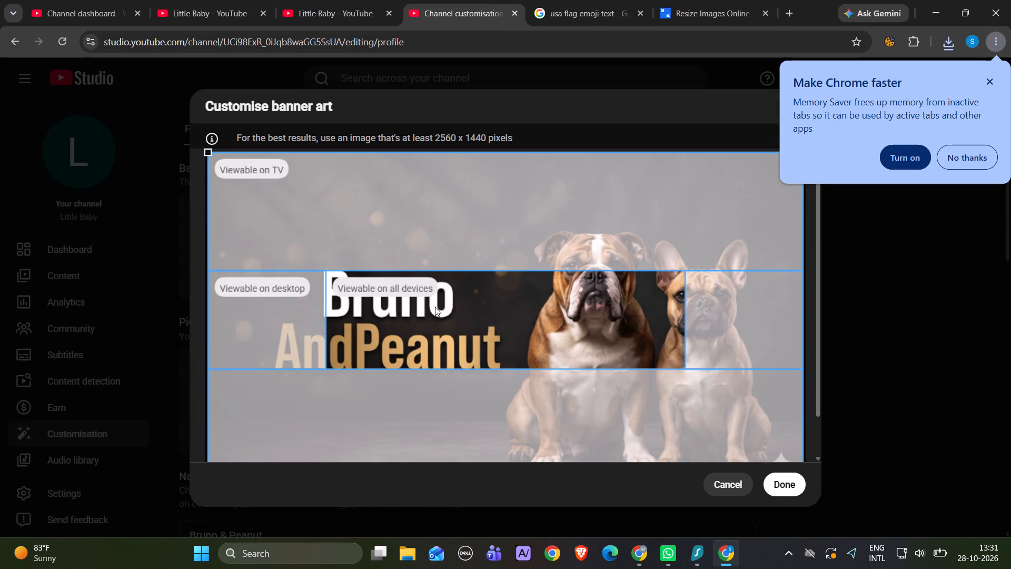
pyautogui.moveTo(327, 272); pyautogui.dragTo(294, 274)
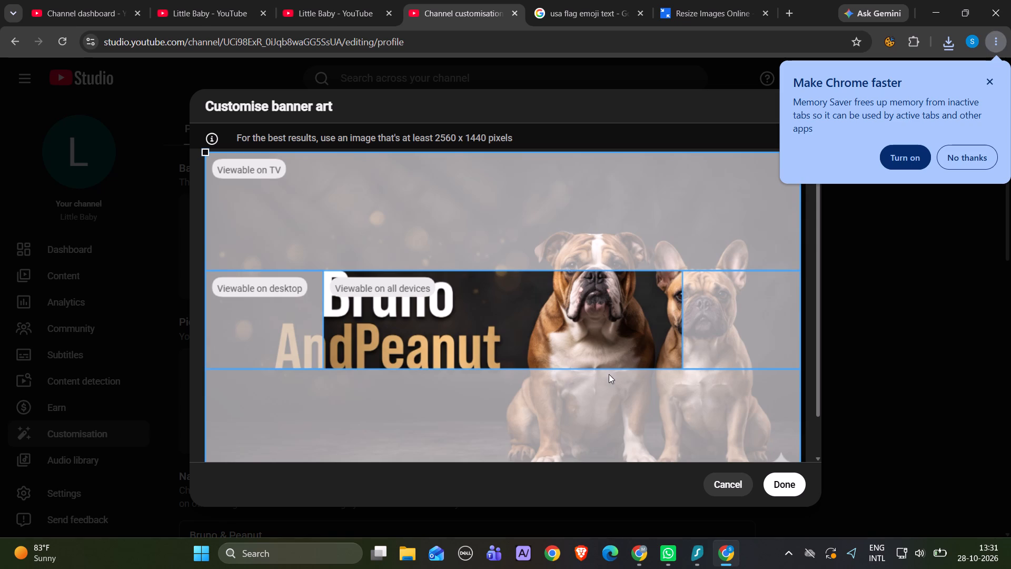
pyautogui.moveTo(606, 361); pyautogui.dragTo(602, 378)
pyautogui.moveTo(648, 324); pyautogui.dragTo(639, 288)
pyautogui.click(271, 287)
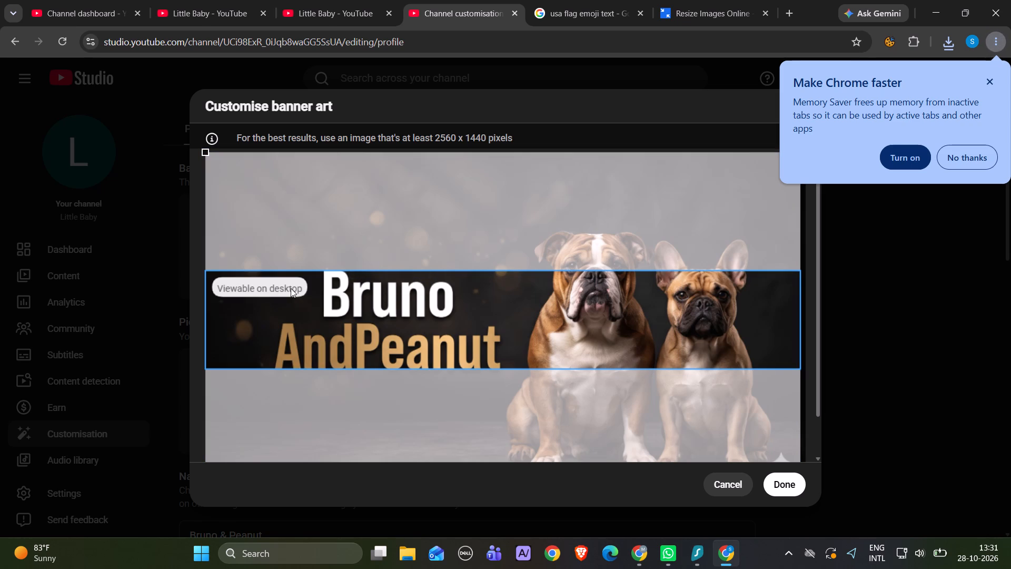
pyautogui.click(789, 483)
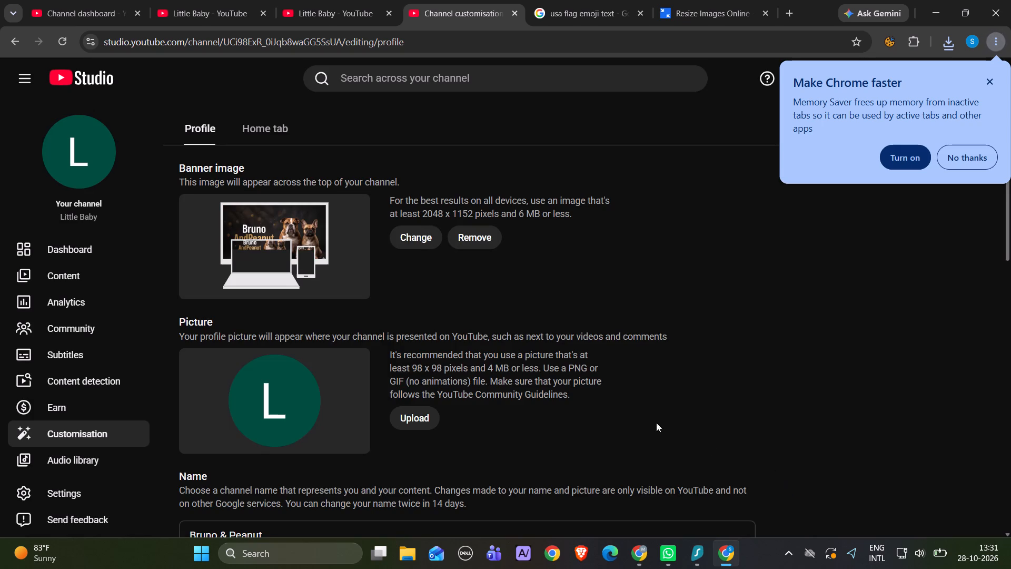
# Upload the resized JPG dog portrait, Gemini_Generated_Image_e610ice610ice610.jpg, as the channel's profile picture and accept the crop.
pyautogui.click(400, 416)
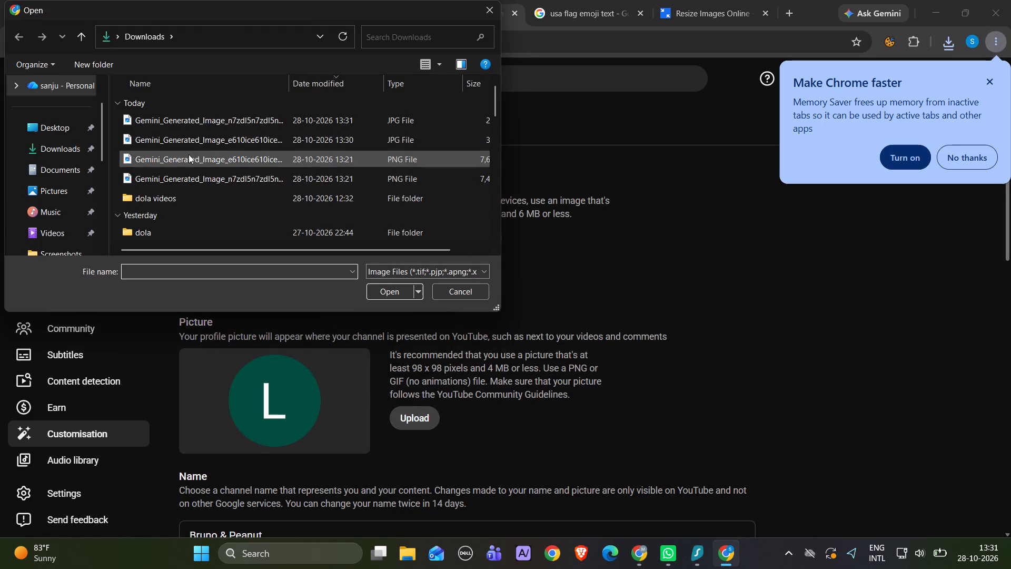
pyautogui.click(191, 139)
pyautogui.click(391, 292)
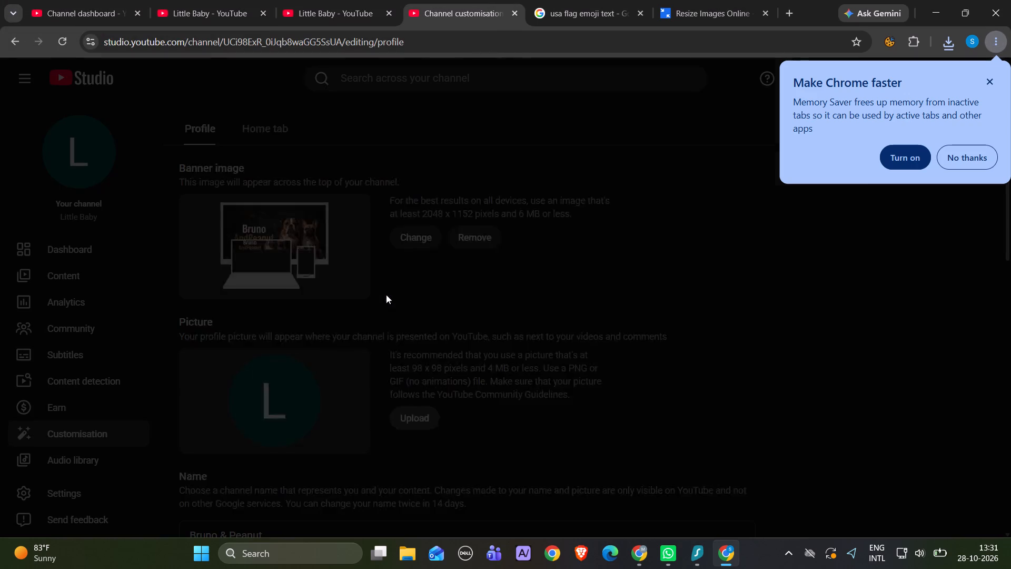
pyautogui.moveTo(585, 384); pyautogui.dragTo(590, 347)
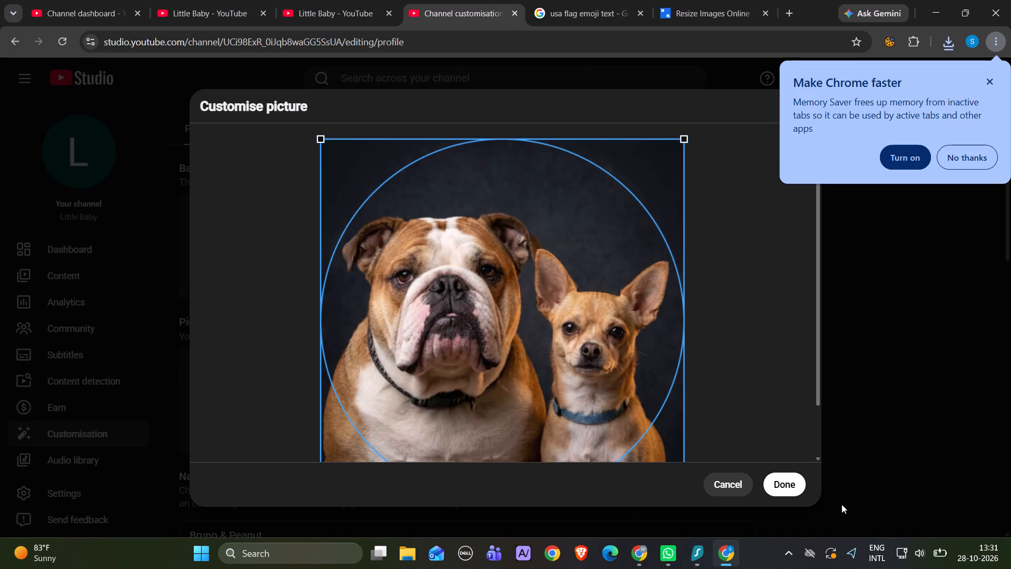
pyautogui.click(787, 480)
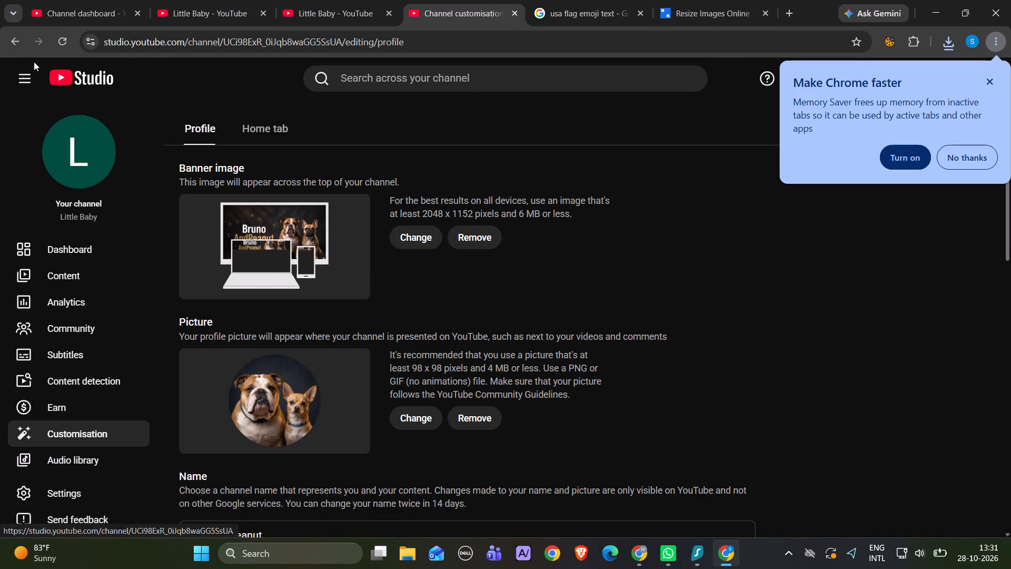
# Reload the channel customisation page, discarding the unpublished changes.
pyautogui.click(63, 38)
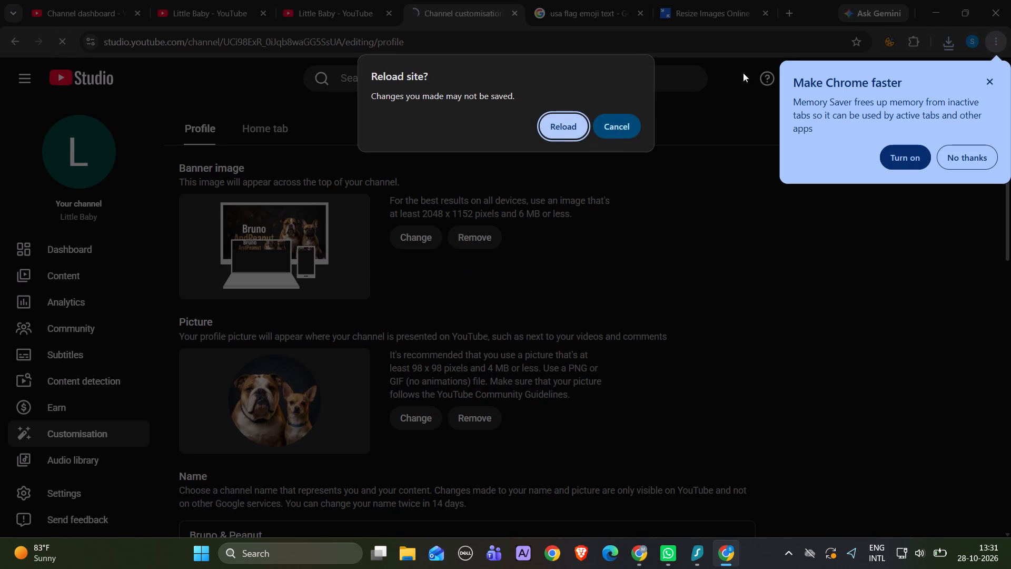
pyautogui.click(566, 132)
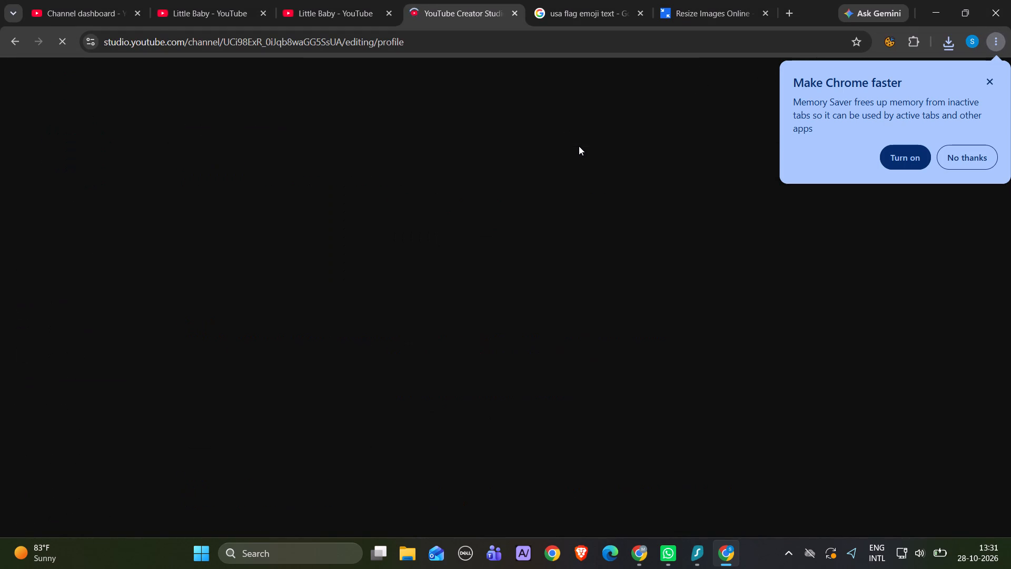
# Dismiss the Make Chrome faster suggestion.
pyautogui.click(989, 77)
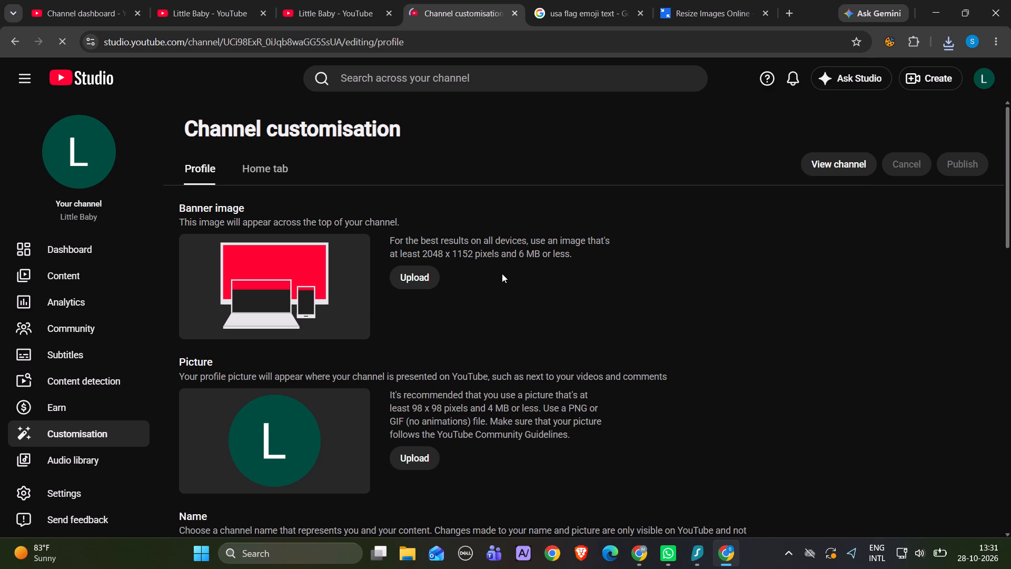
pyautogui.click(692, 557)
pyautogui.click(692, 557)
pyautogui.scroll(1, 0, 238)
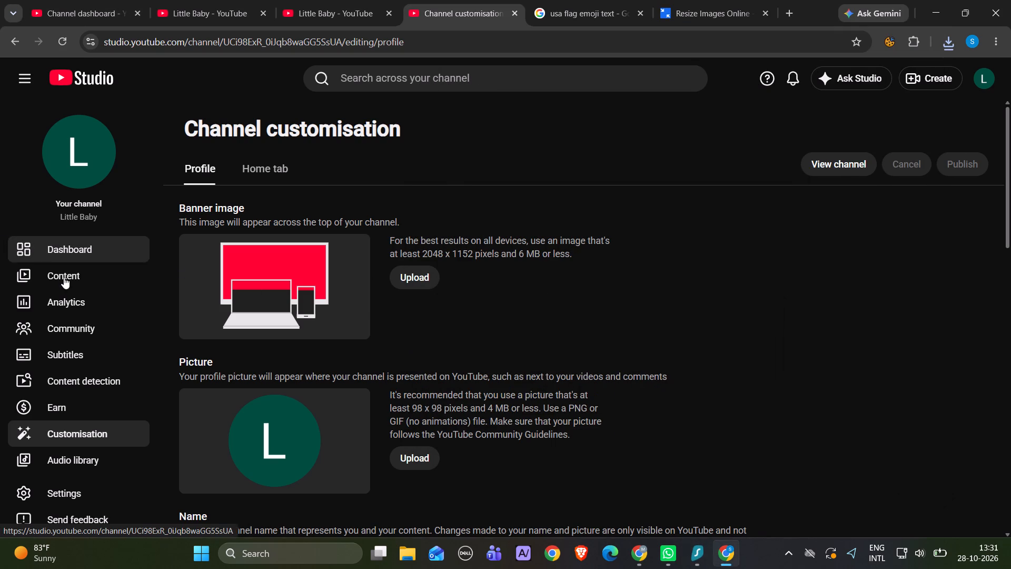
# Check the channel dashboard and the refreshed public Little Baby channel page for the current branding.
pyautogui.click(68, 246)
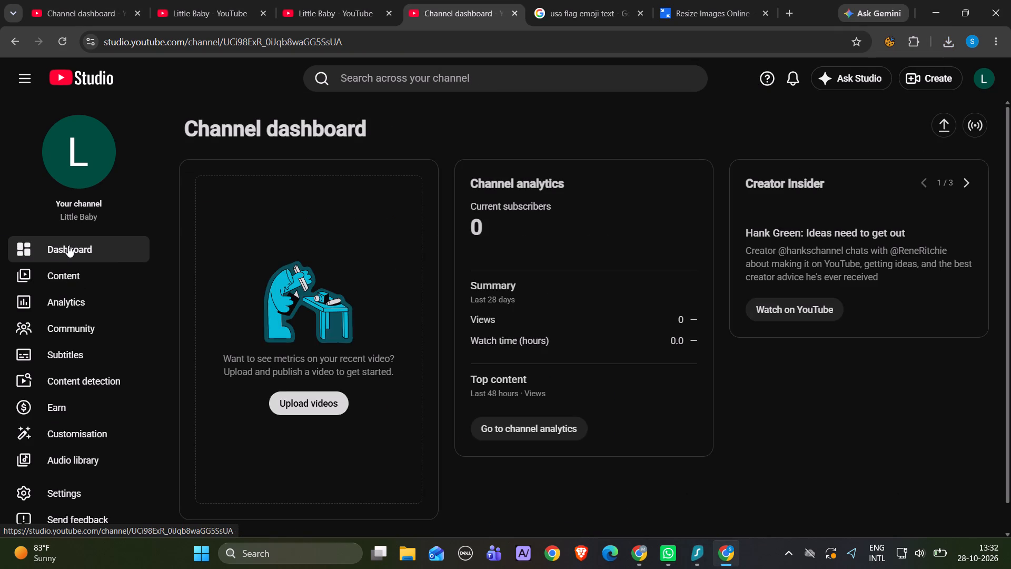
pyautogui.click(318, 0)
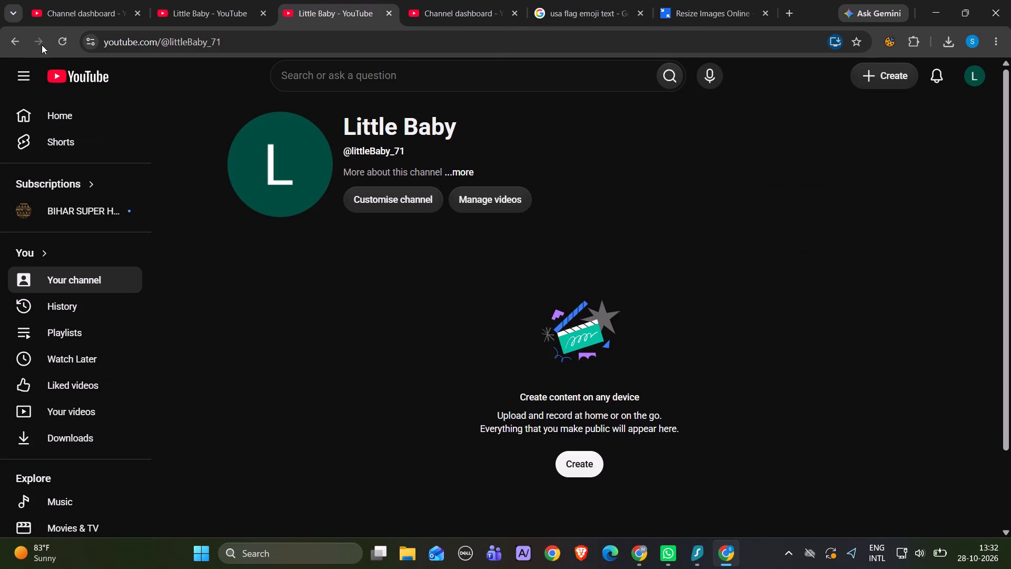
pyautogui.click(61, 36)
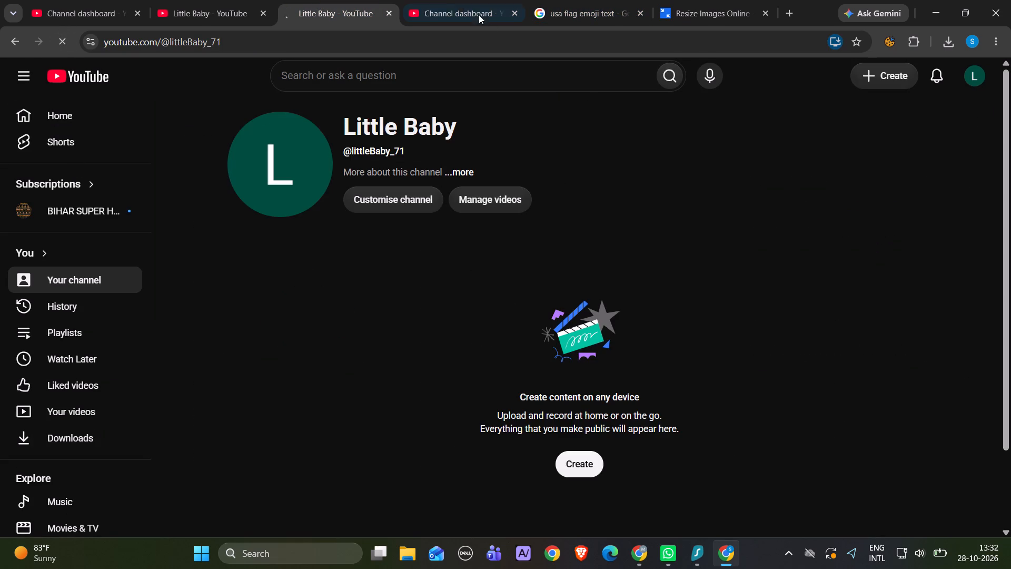
pyautogui.click(450, 0)
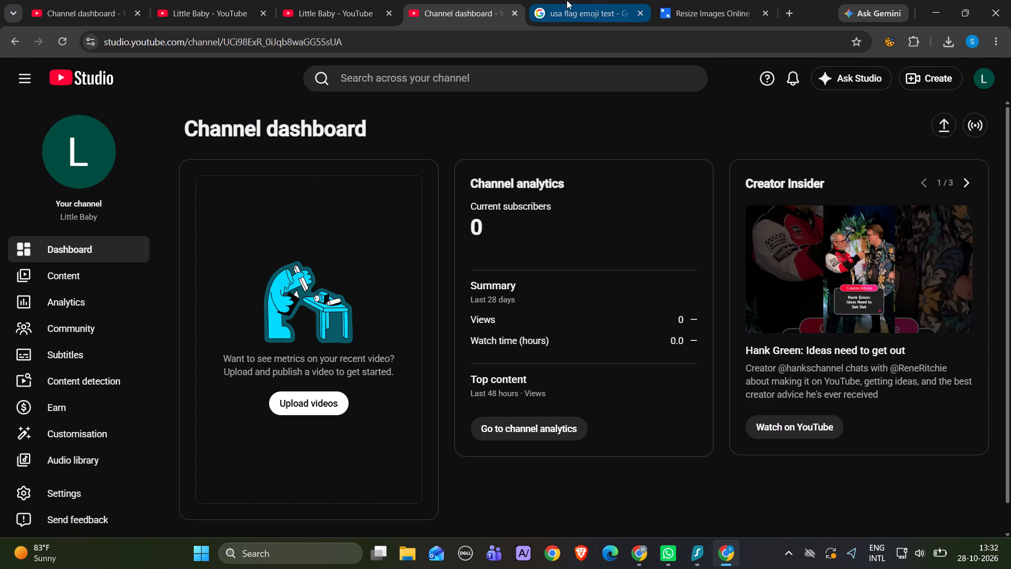
pyautogui.scroll(-1, 328, 416)
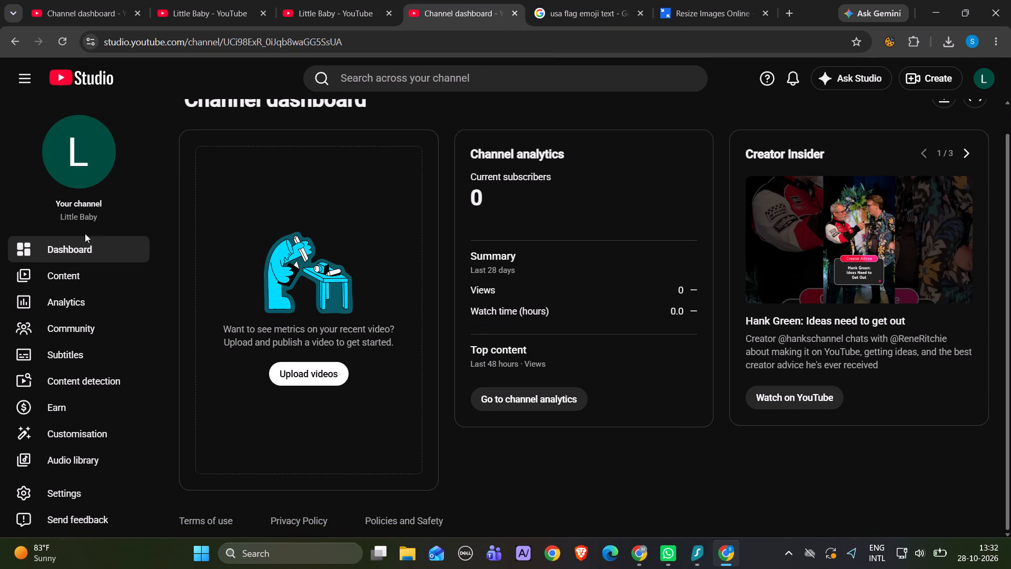
pyautogui.click(69, 428)
pyautogui.scroll(-9, 526, 380)
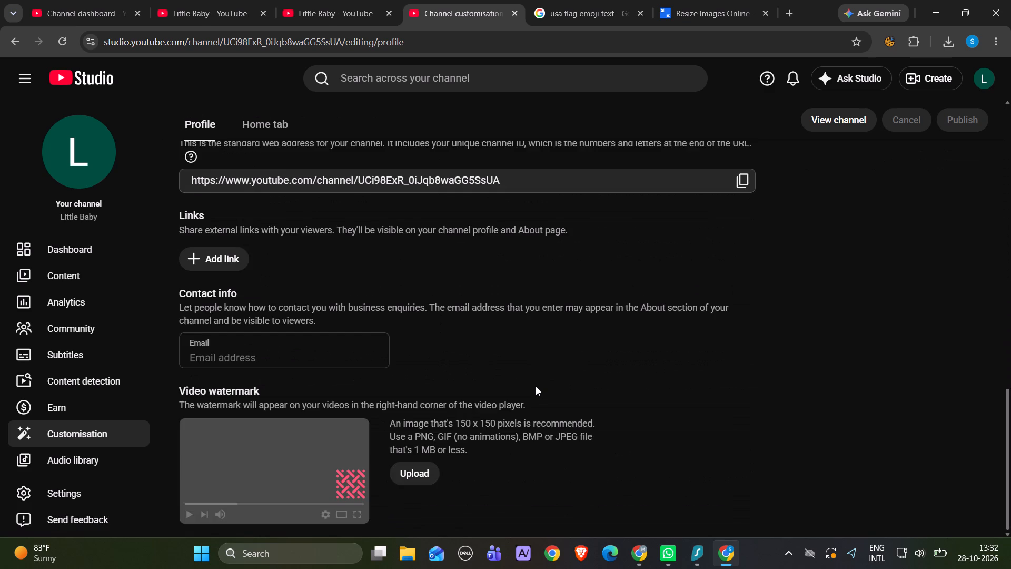
pyautogui.scroll(6, 536, 386)
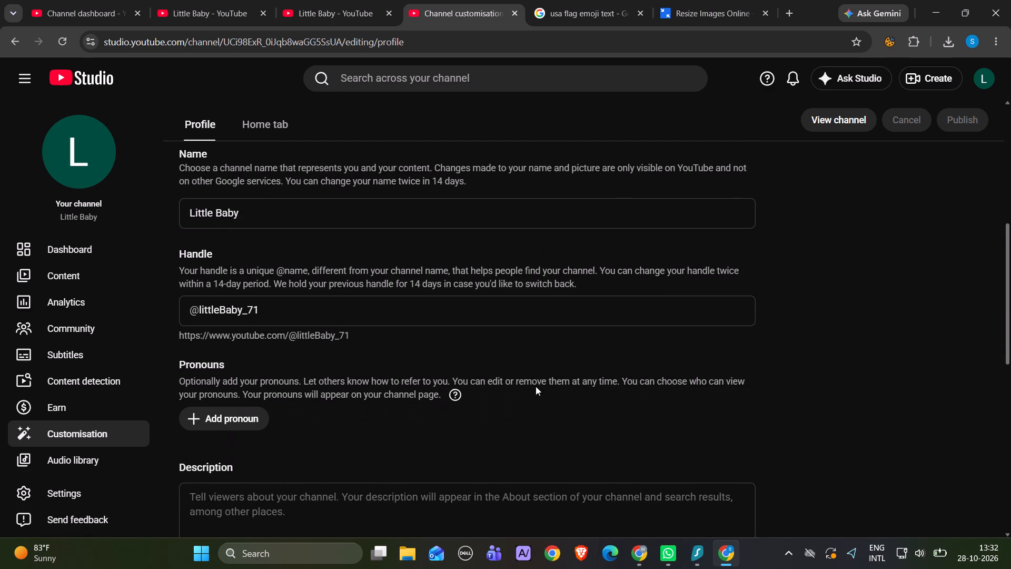
pyautogui.moveTo(302, 319); pyautogui.dragTo(194, 321)
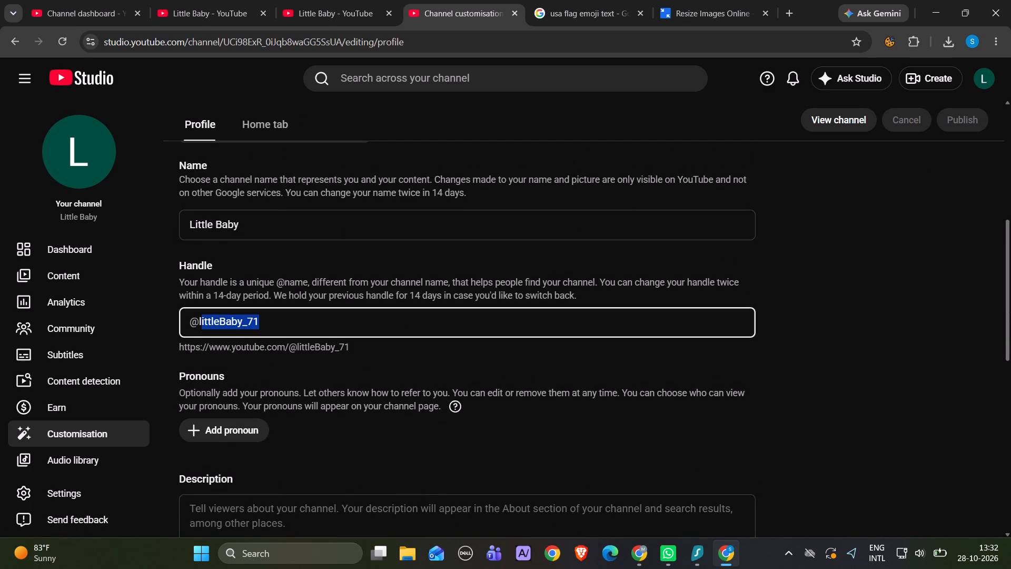
pyautogui.press('super+v')
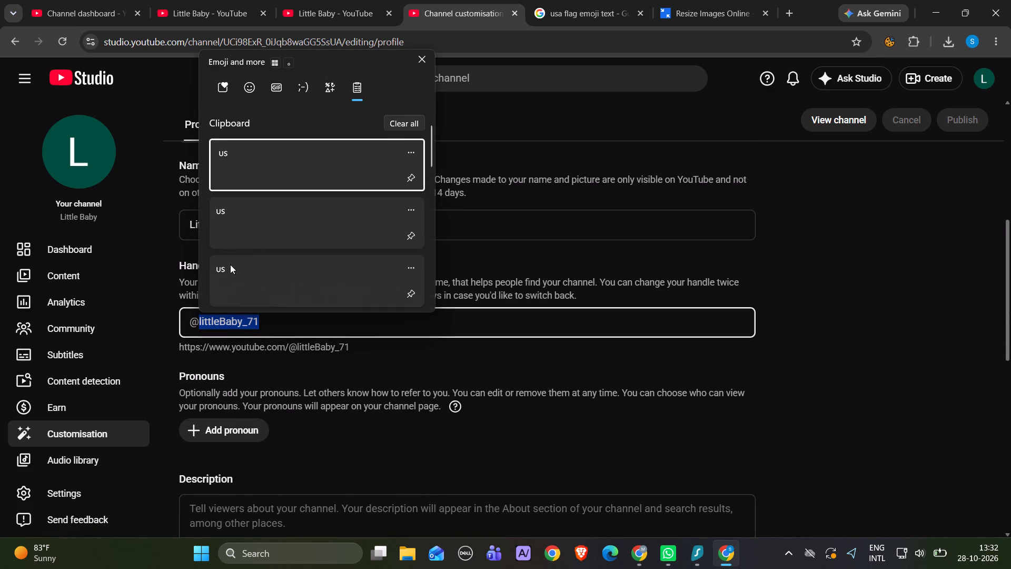
pyautogui.scroll(-2, 285, 213)
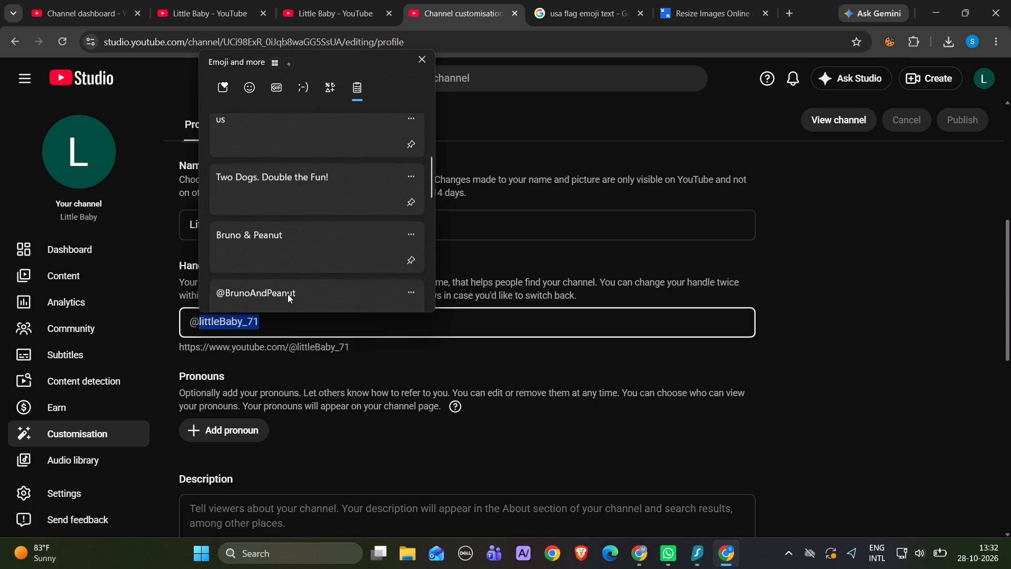
pyautogui.click(288, 294)
pyautogui.hotkey('ctrl', 'v')
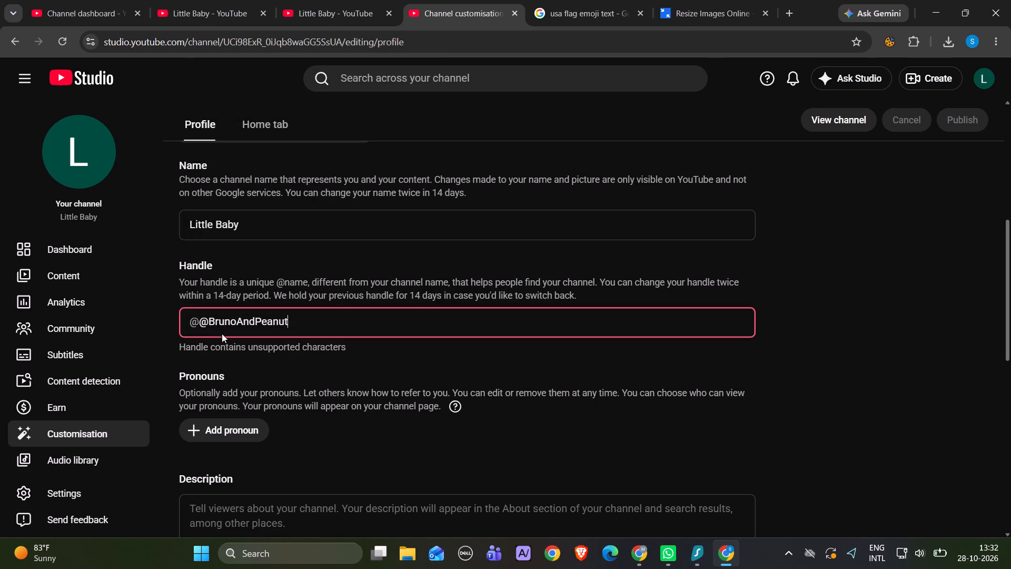
pyautogui.click(206, 322)
pyautogui.press('BackSpace')
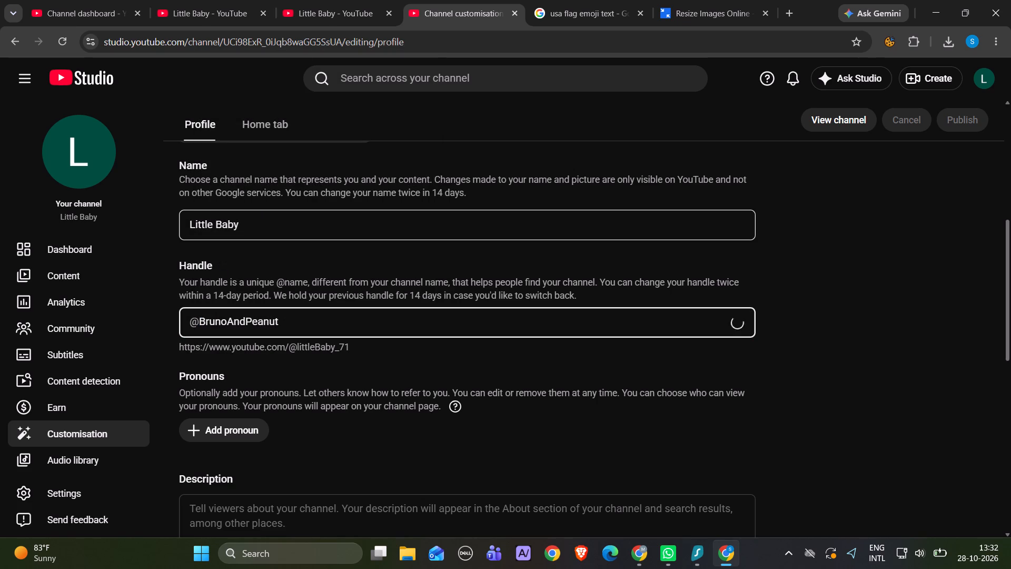
# Replace the channel name with Bruno & Peanut from the clipboard history.
pyautogui.moveTo(260, 227); pyautogui.dragTo(171, 222)
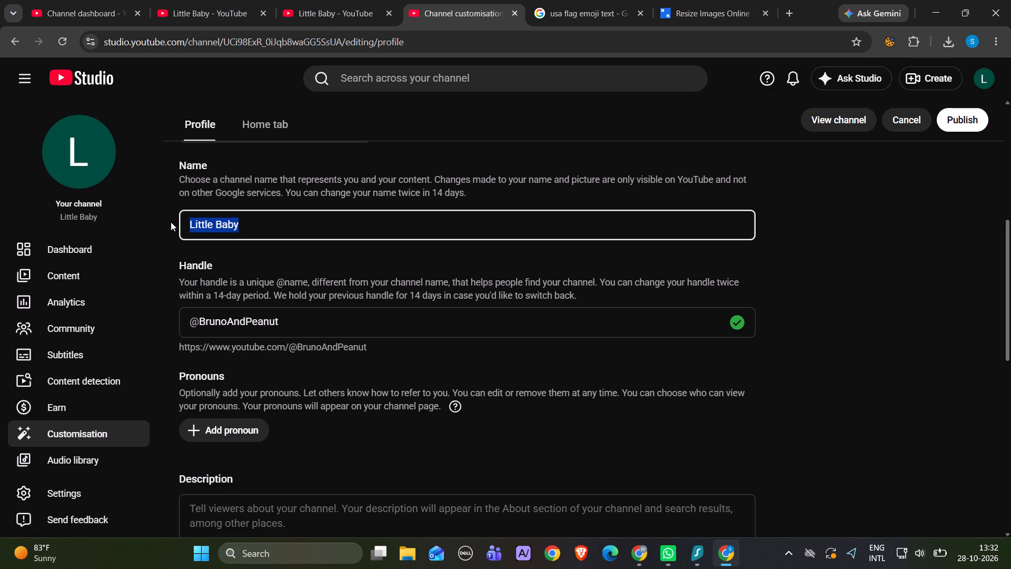
pyautogui.press('BackSpace')
pyautogui.press('super+v')
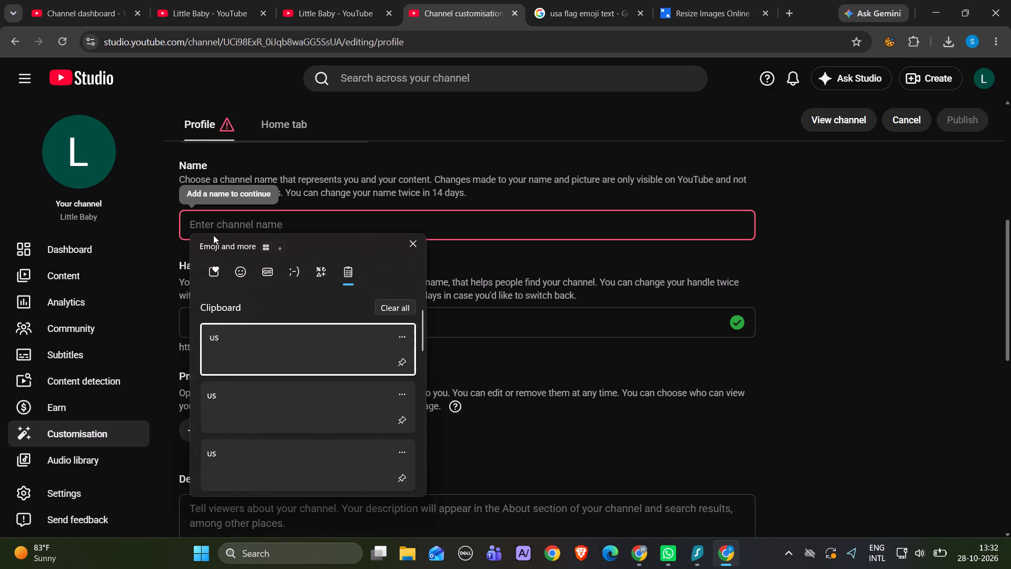
pyautogui.scroll(-2, 261, 396)
pyautogui.click(263, 423)
pyautogui.hotkey('ctrl', 'v')
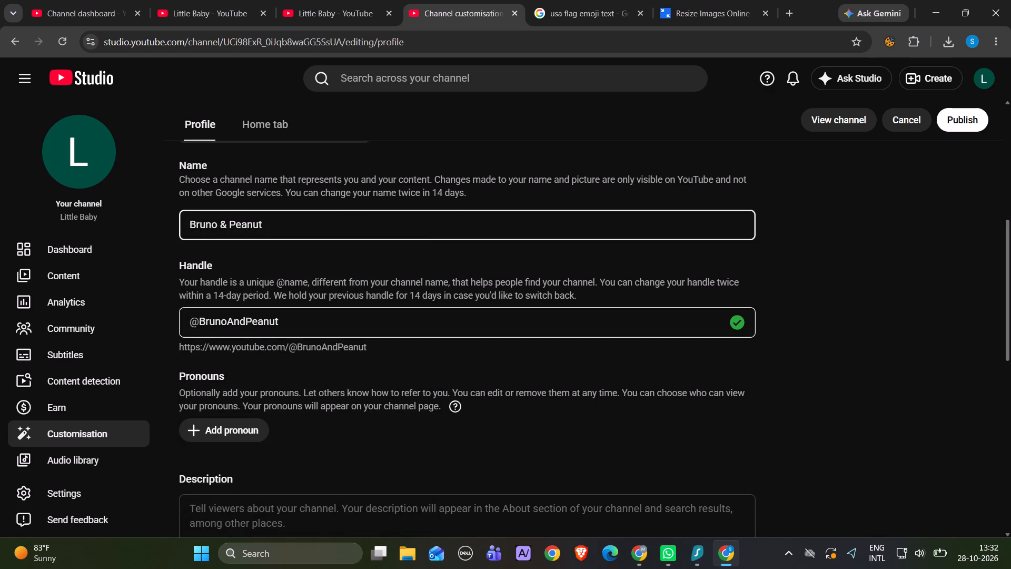
# Upload the resized JPG Gemini_Generated_Image_n7zdl5n7zdl5n7zd.jpg as the channel banner, shift the crop slightly sideways and accept it.
pyautogui.scroll(5, 325, 244)
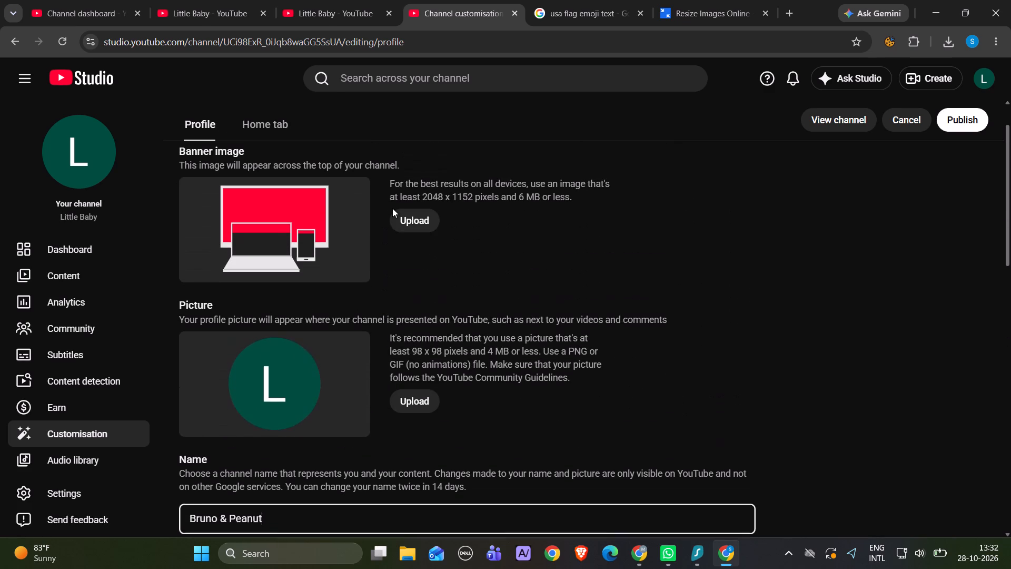
pyautogui.scroll(1, 392, 208)
pyautogui.click(409, 228)
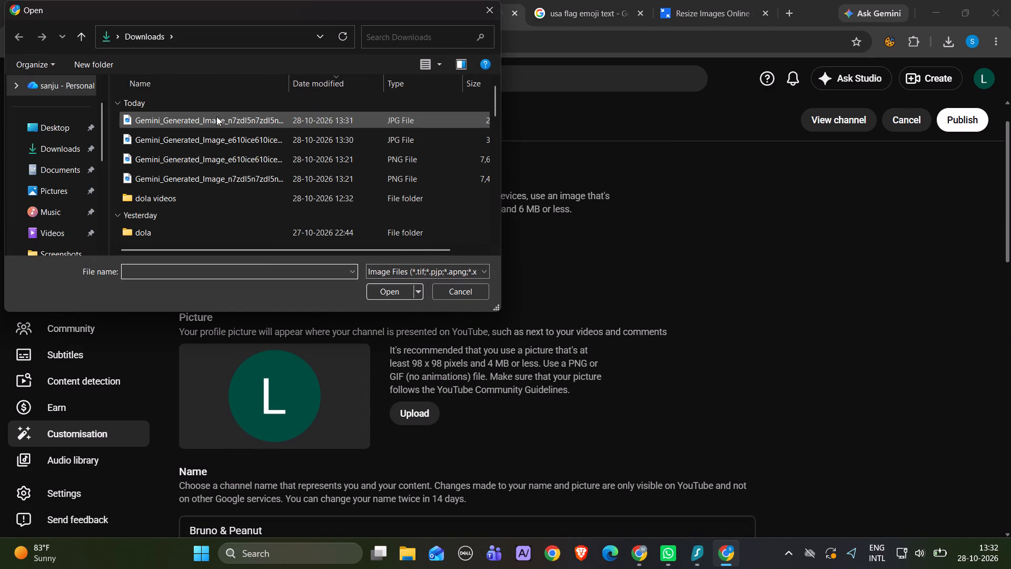
pyautogui.moveTo(216, 116); pyautogui.dragTo(221, 119)
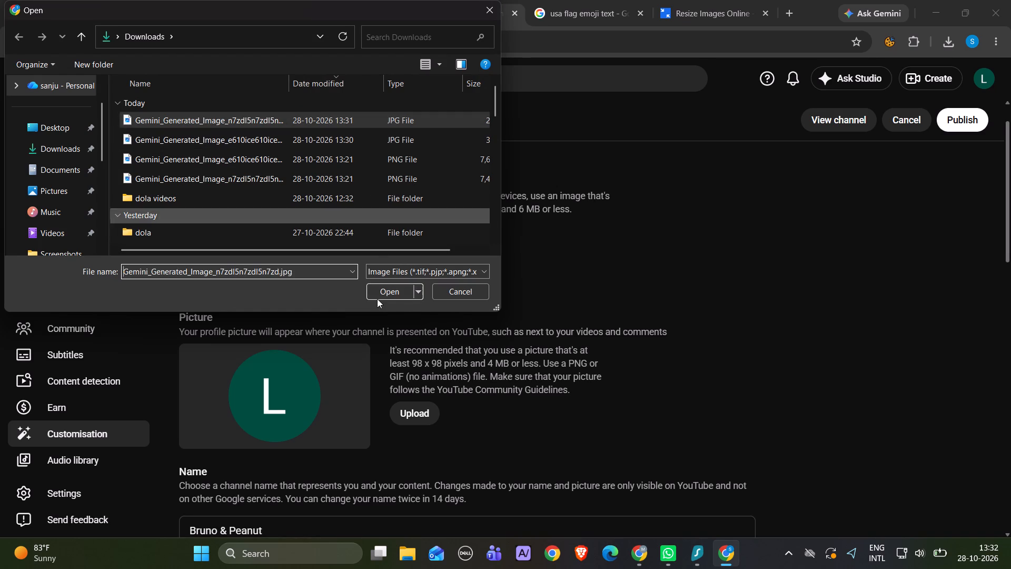
pyautogui.click(391, 287)
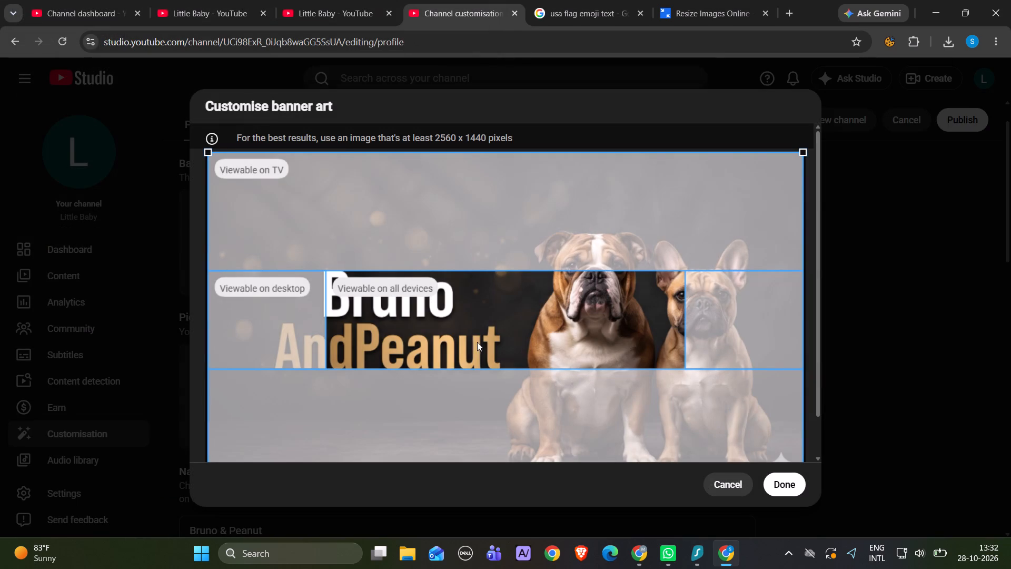
pyautogui.moveTo(587, 375); pyautogui.dragTo(580, 372)
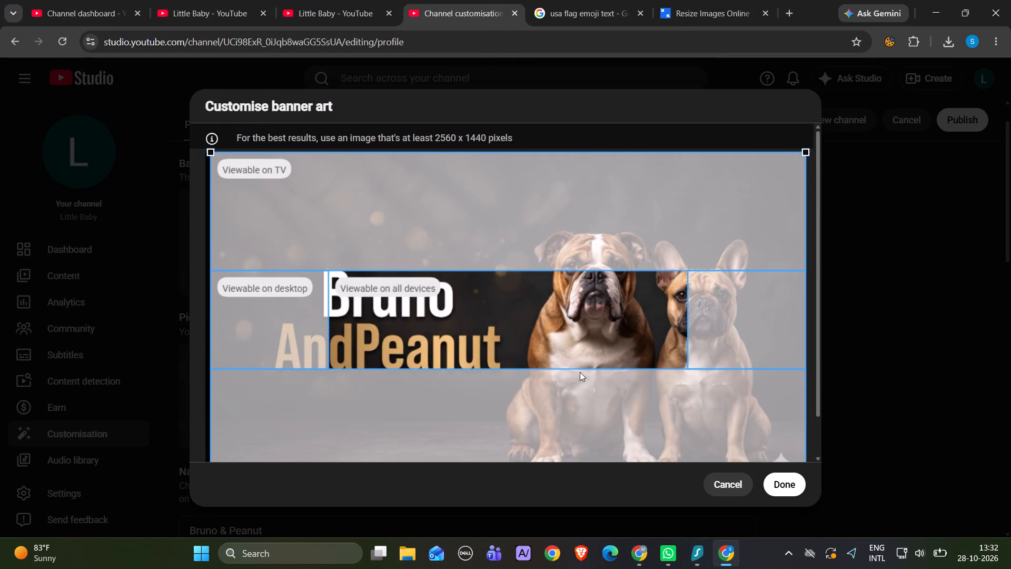
pyautogui.moveTo(580, 372); pyautogui.dragTo(582, 372)
pyautogui.click(770, 480)
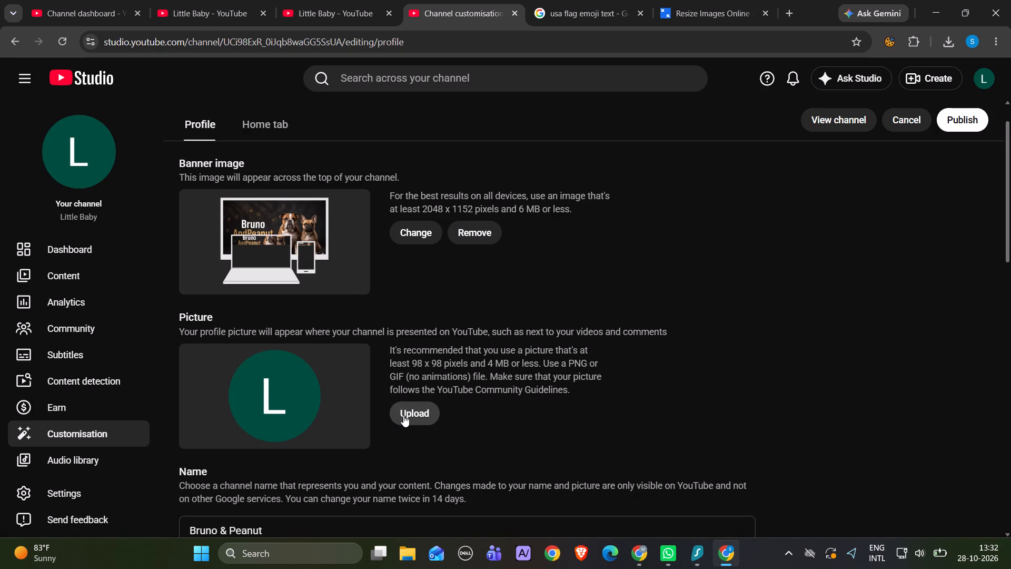
pyautogui.click(299, 246)
# Upload the resized JPG dog portrait, Gemini_Generated_Image_e610ice610ice610.jpg, as the profile picture and accept the crop.
pyautogui.click(417, 403)
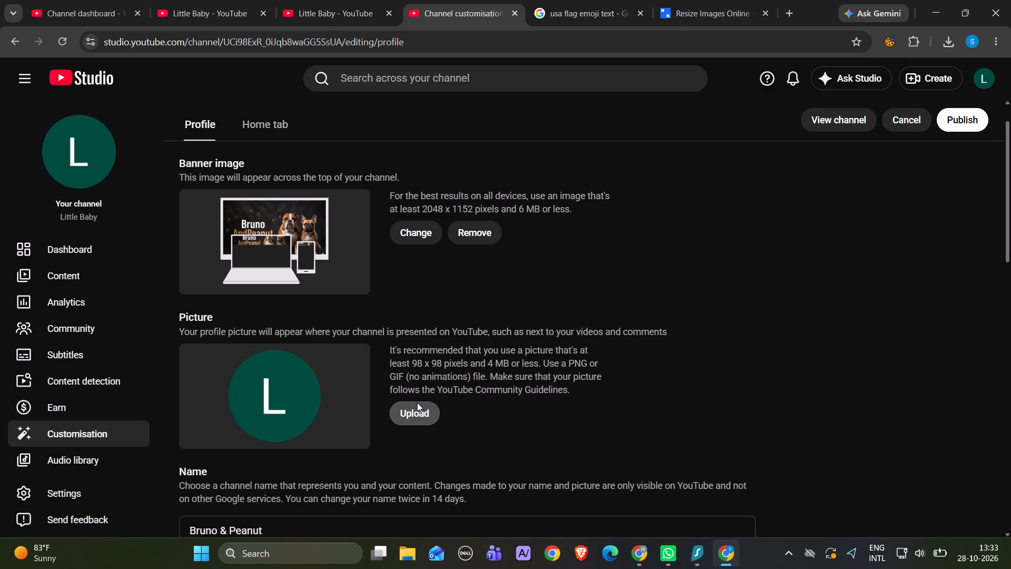
pyautogui.click(235, 146)
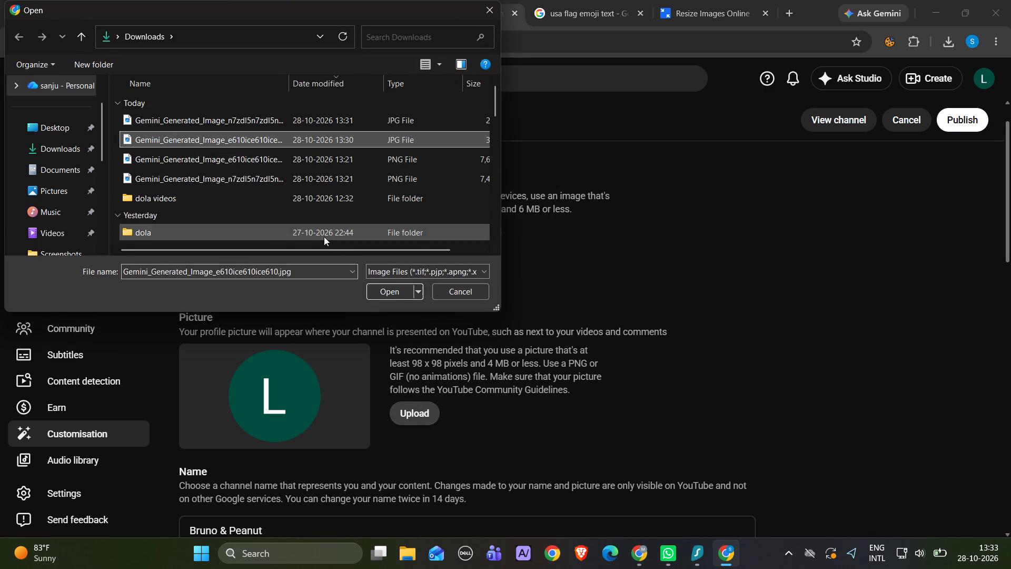
pyautogui.click(387, 293)
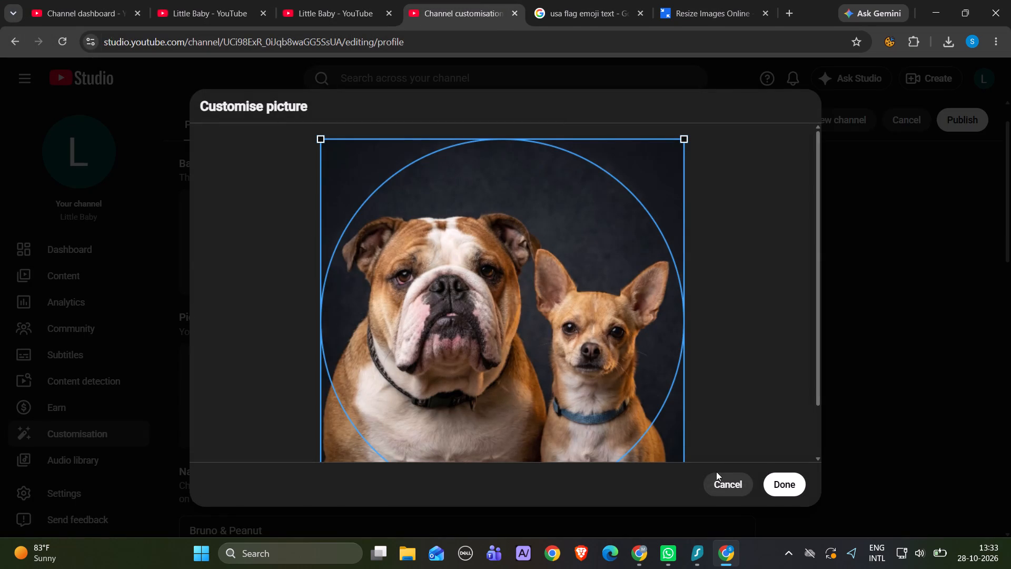
pyautogui.click(787, 486)
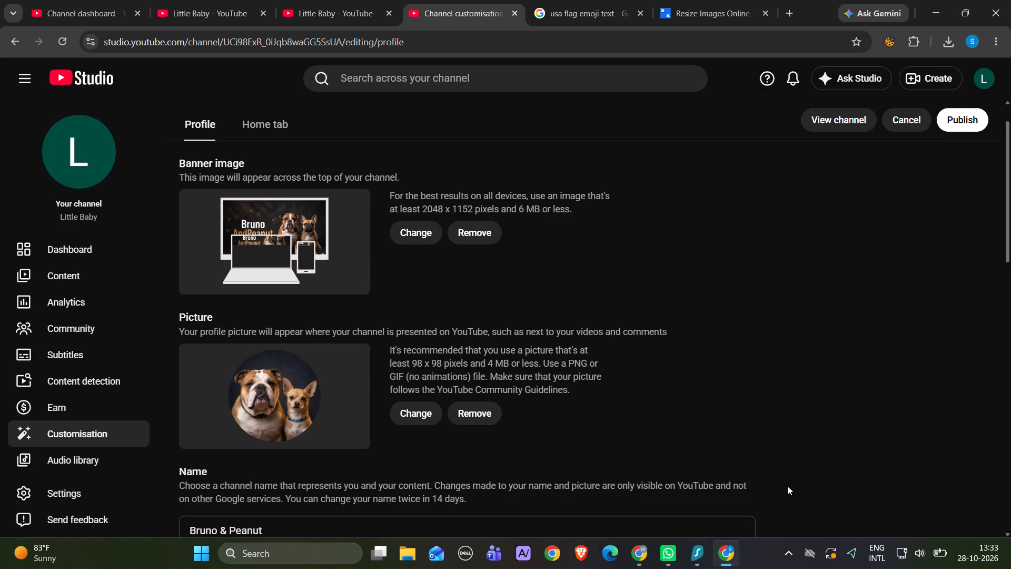
# Publish the channel's new banner, picture, name and handle.
pyautogui.click(954, 117)
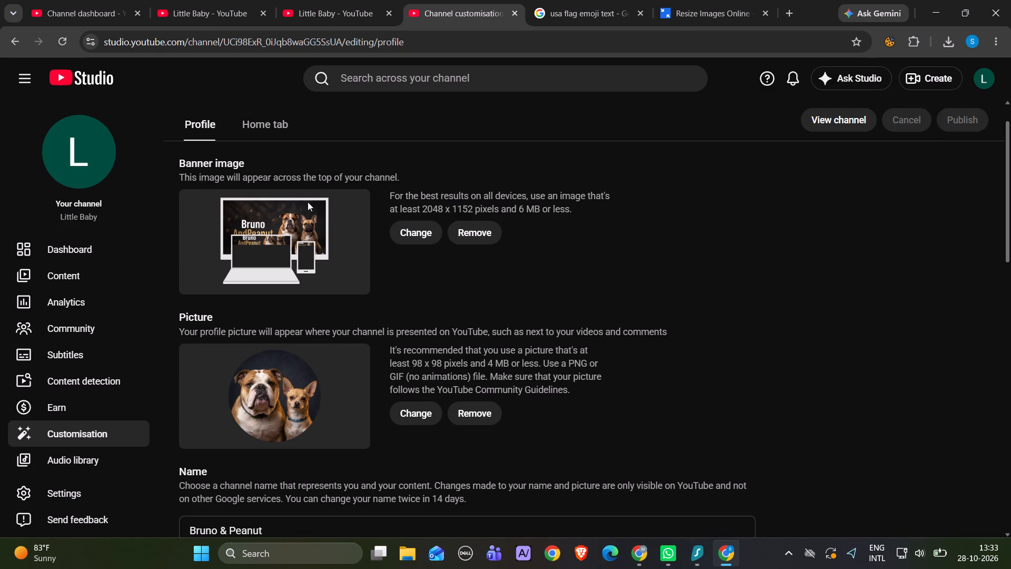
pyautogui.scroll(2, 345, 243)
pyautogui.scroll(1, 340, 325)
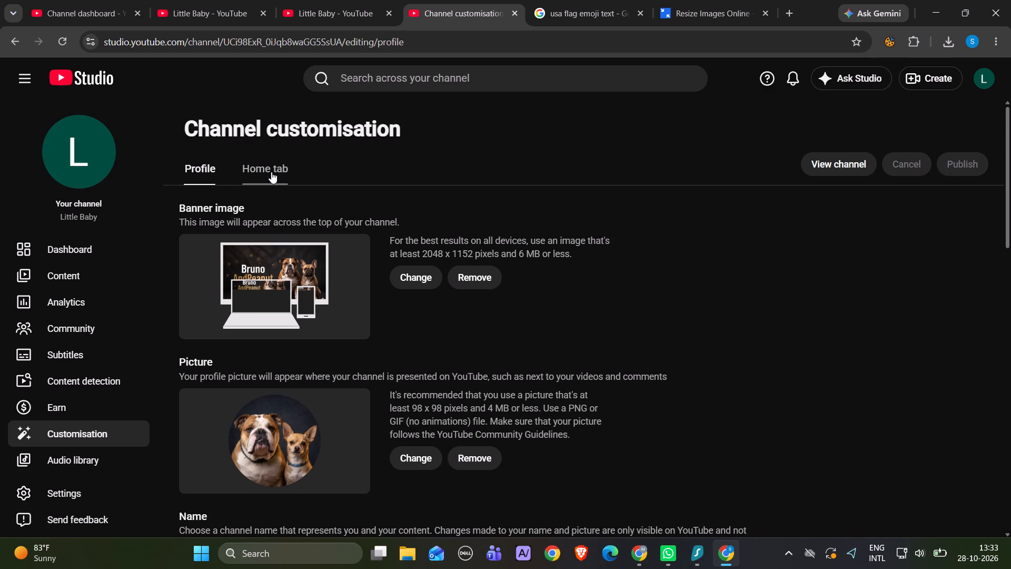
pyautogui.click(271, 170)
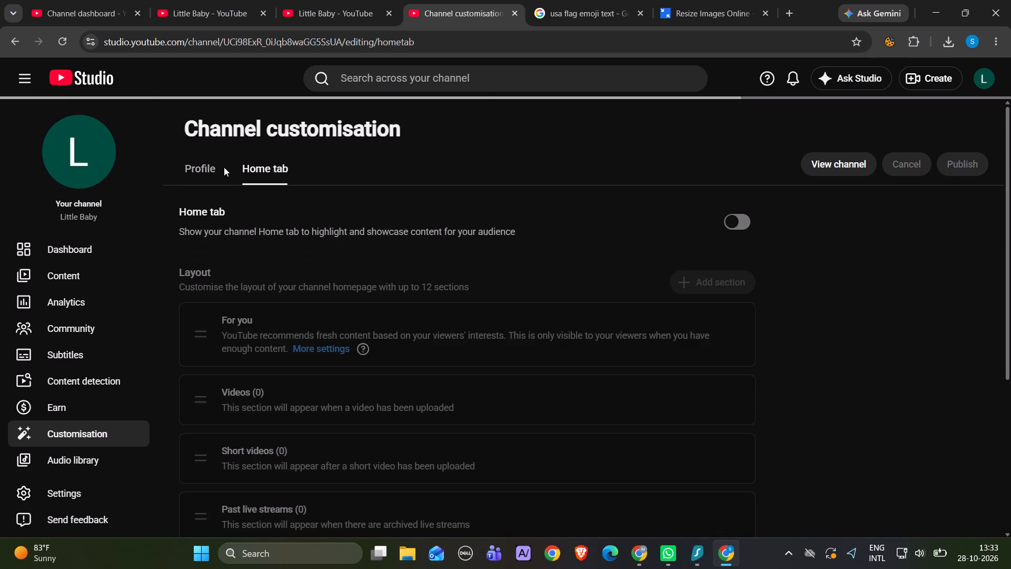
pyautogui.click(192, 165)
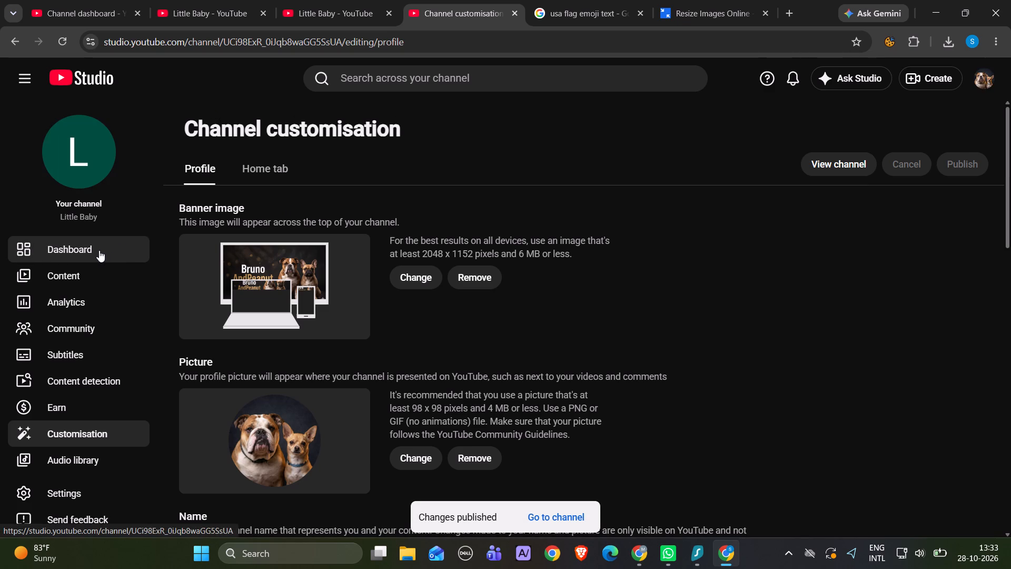
# Start a new video upload from the channel's content page using Video_30s.mp4 from the dola folder in Downloads.
pyautogui.click(94, 277)
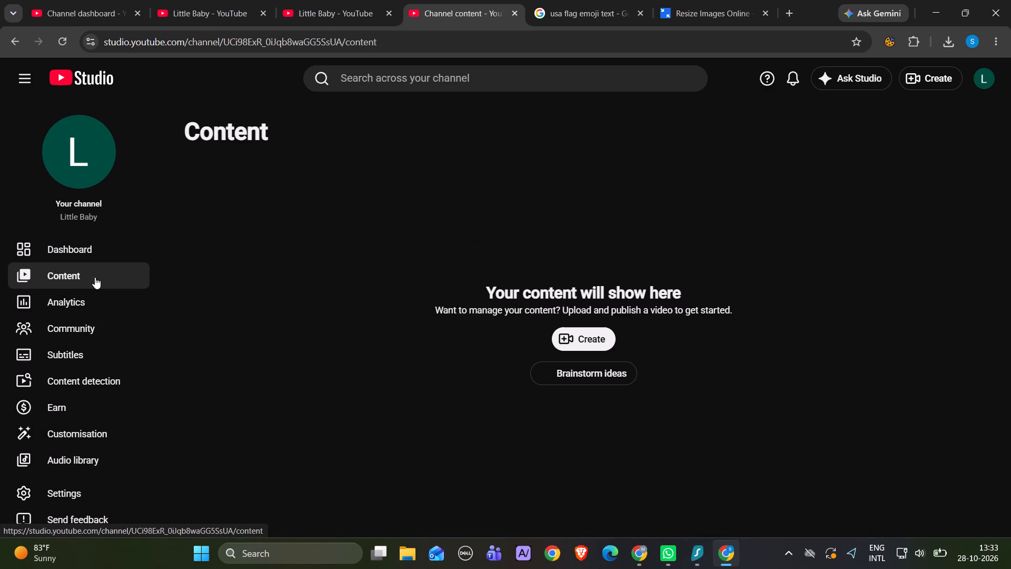
pyautogui.click(599, 328)
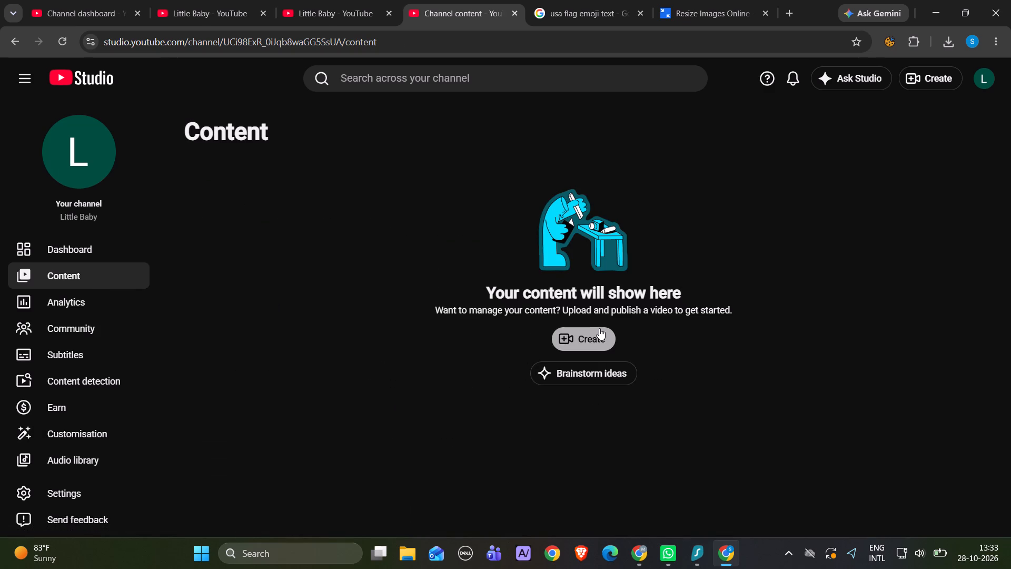
pyautogui.click(516, 358)
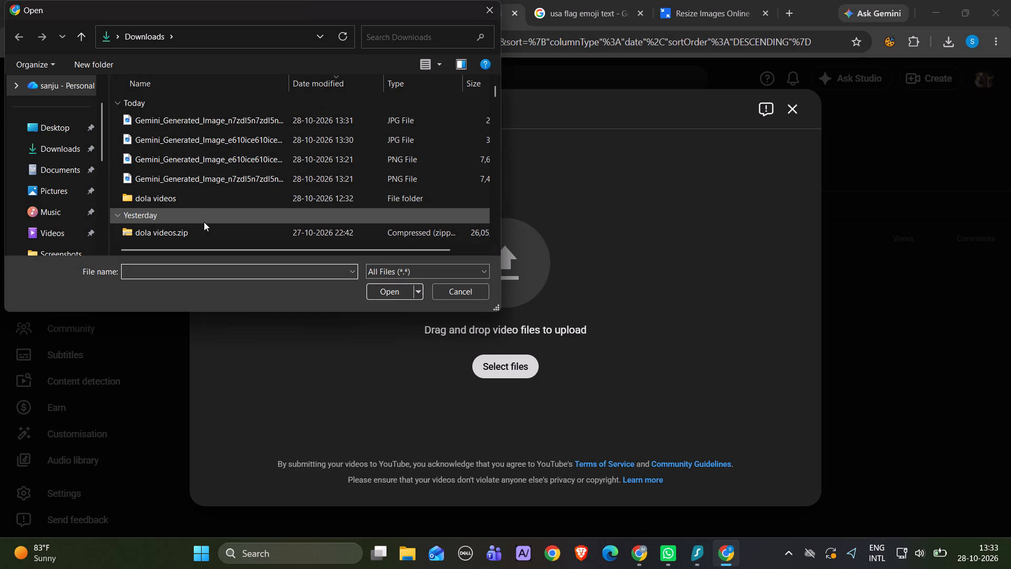
pyautogui.scroll(-1, 204, 223)
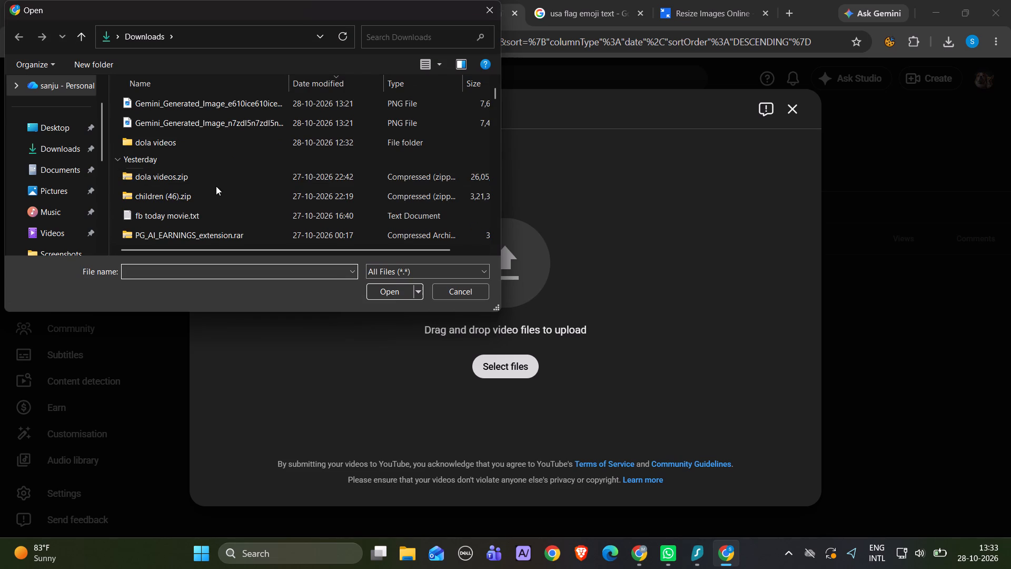
pyautogui.doubleClick(214, 145)
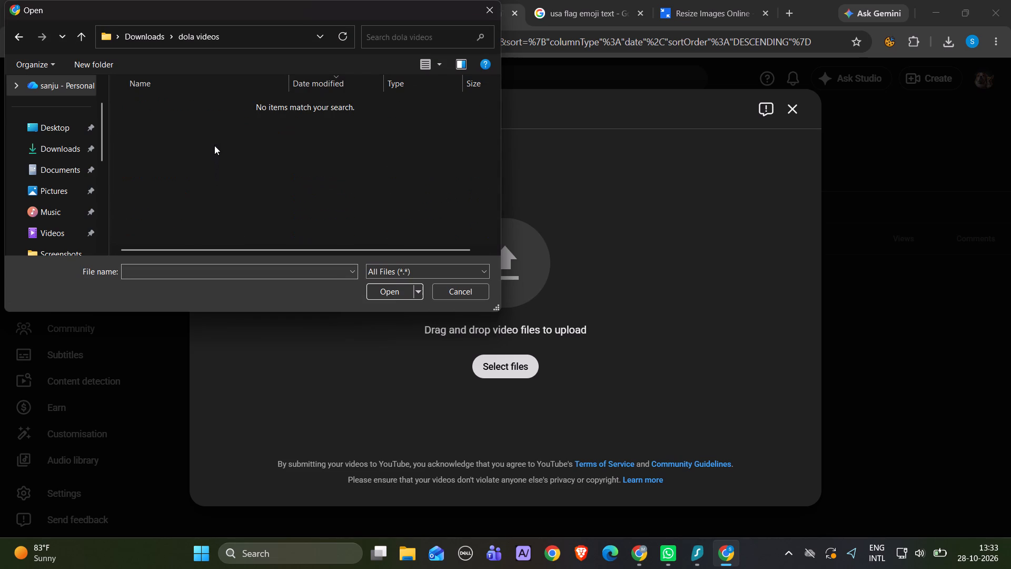
pyautogui.click(13, 30)
pyautogui.scroll(-1, 199, 164)
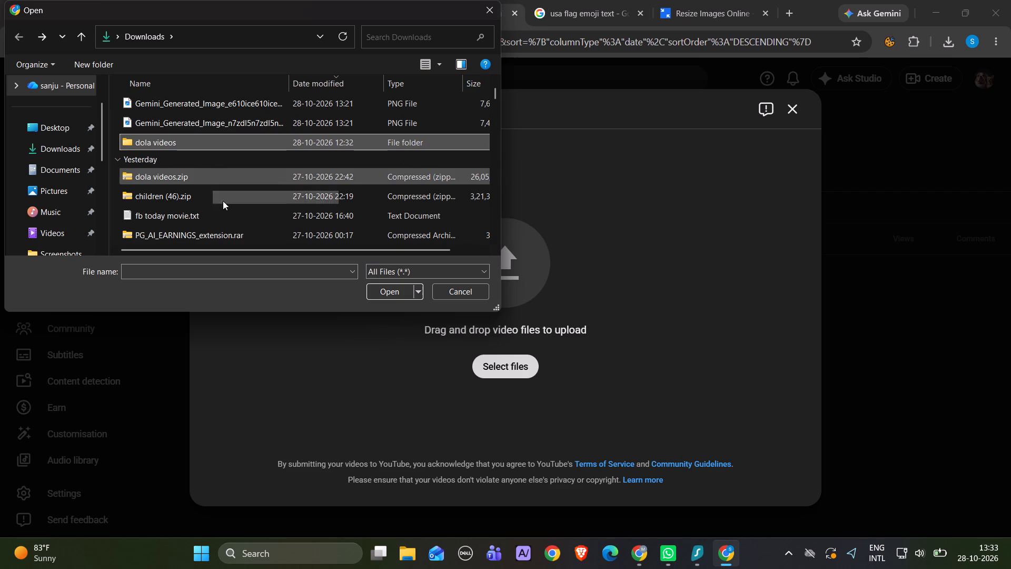
pyautogui.scroll(-1, 246, 171)
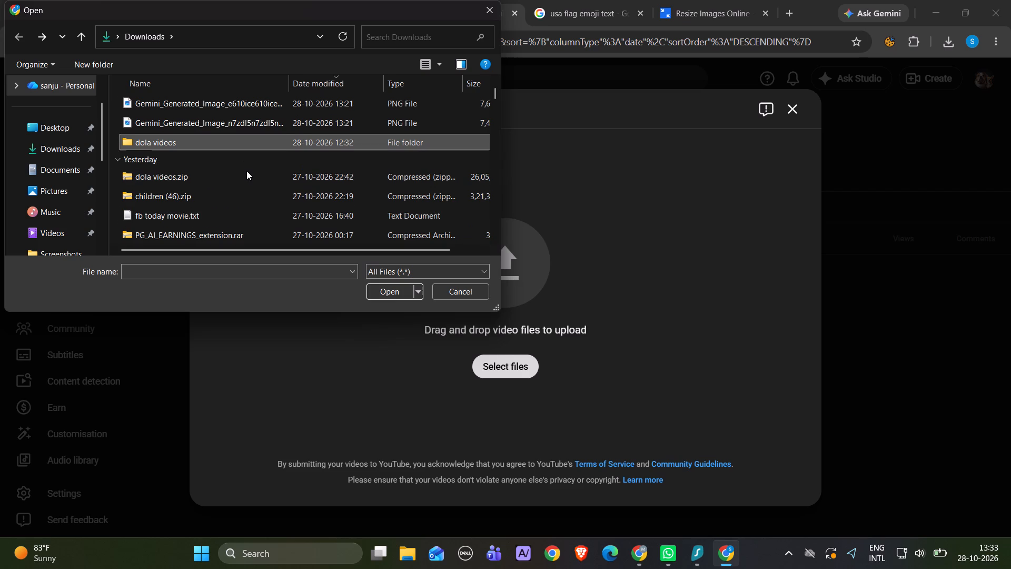
pyautogui.scroll(-1, 246, 171)
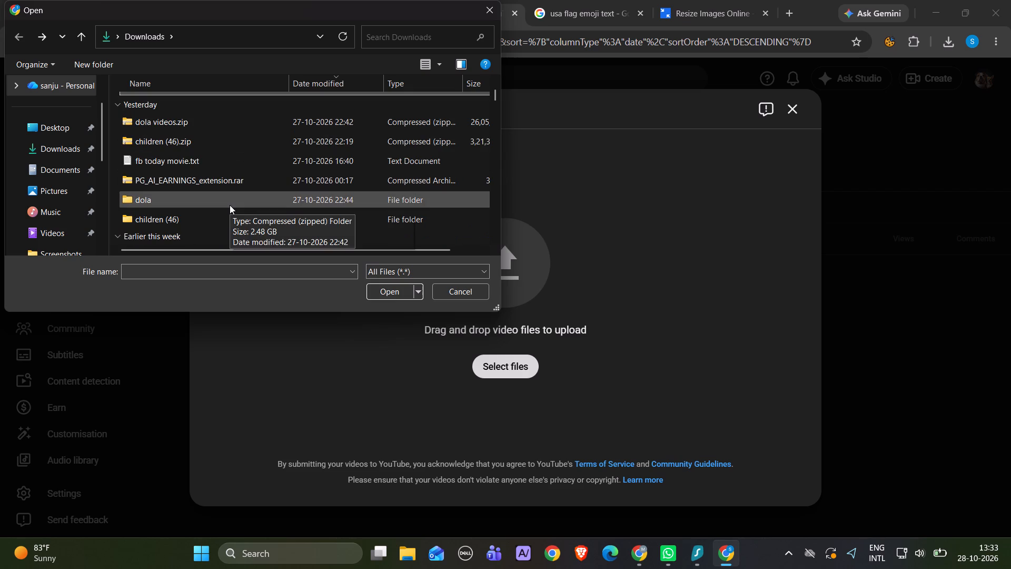
pyautogui.doubleClick(230, 205)
pyautogui.scroll(-10, 230, 204)
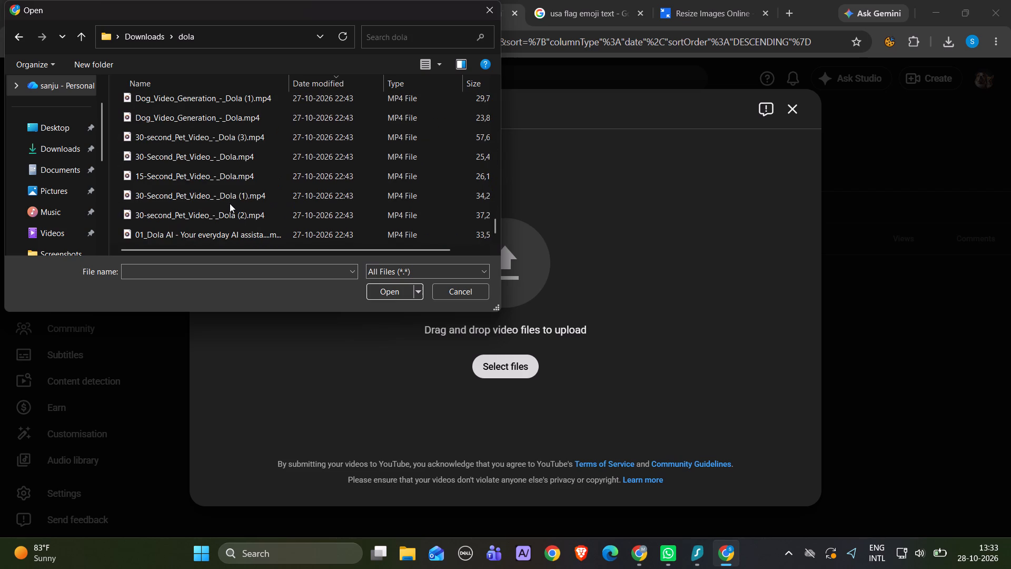
pyautogui.scroll(-1, 230, 203)
pyautogui.scroll(11, 240, 146)
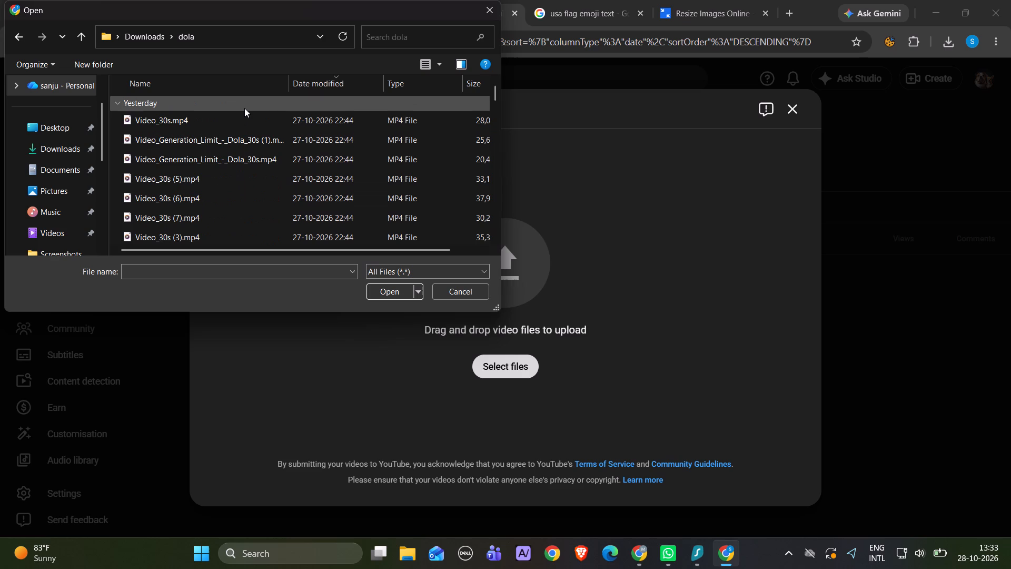
pyautogui.click(243, 124)
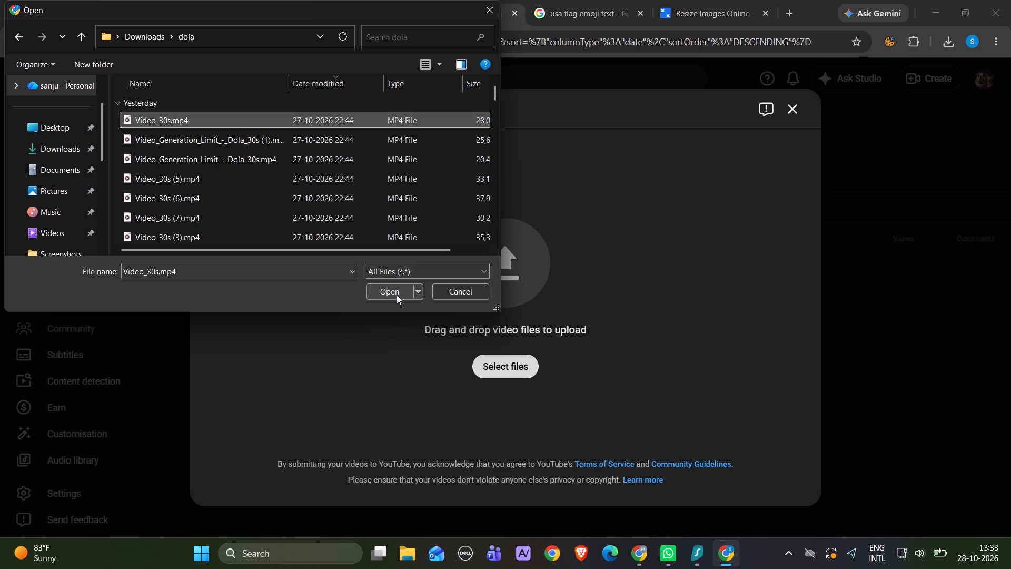
pyautogui.click(392, 295)
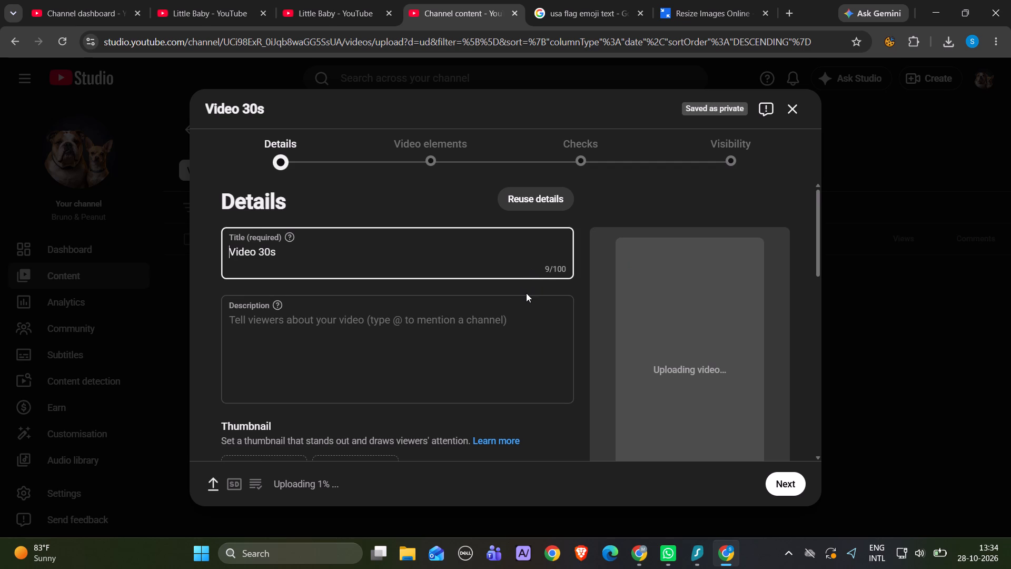
# Clear the prefilled title of the uploading video.
pyautogui.moveTo(361, 250); pyautogui.dragTo(358, 251)
pyautogui.moveTo(358, 251); pyautogui.dragTo(194, 254)
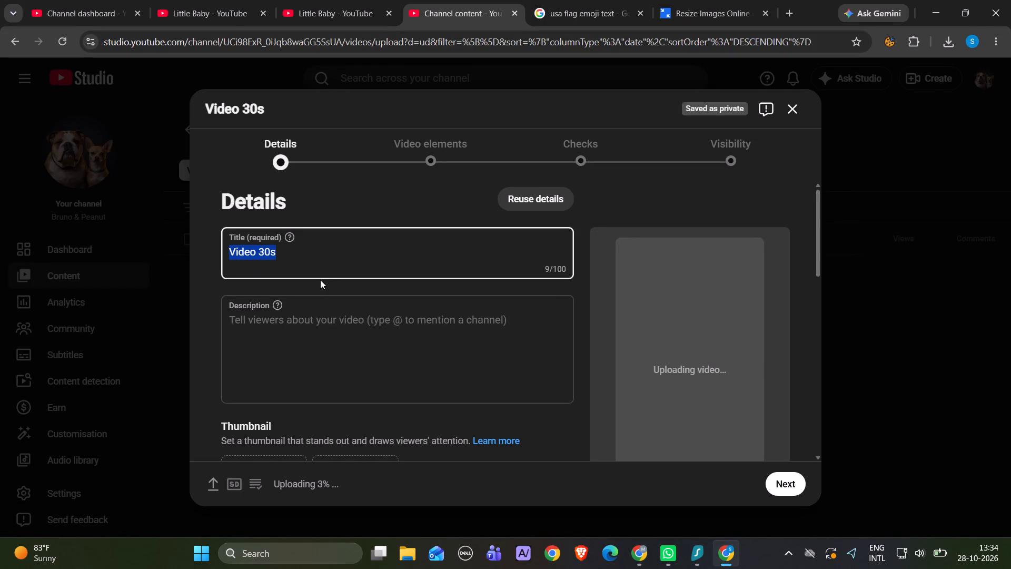
pyautogui.press('BackSpace')
# Set the video's audience to "No, it's not Made for Kids", leaving the playlist unselected.
pyautogui.scroll(-2, 477, 334)
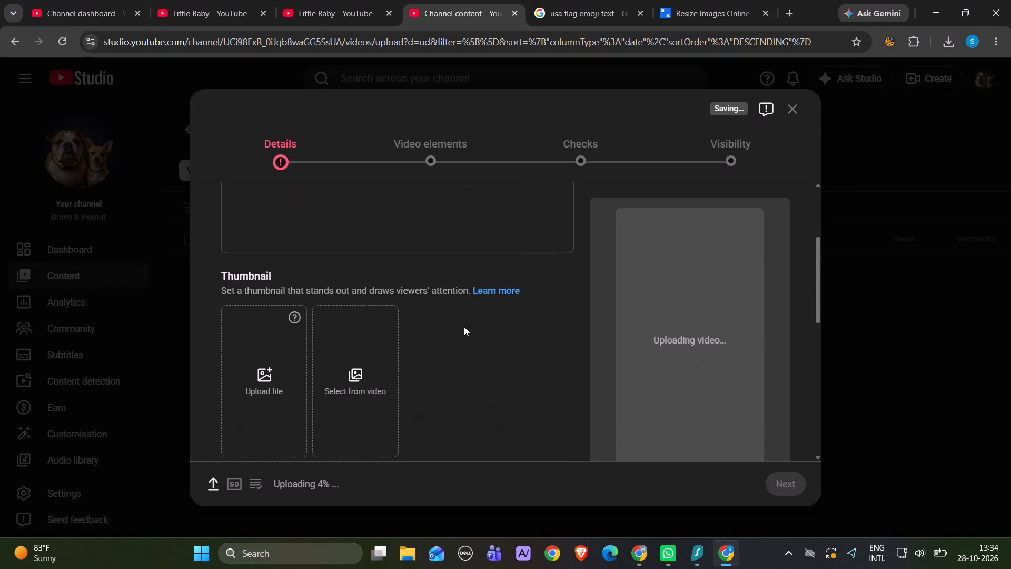
pyautogui.scroll(-1, 464, 327)
pyautogui.scroll(-3, 545, 387)
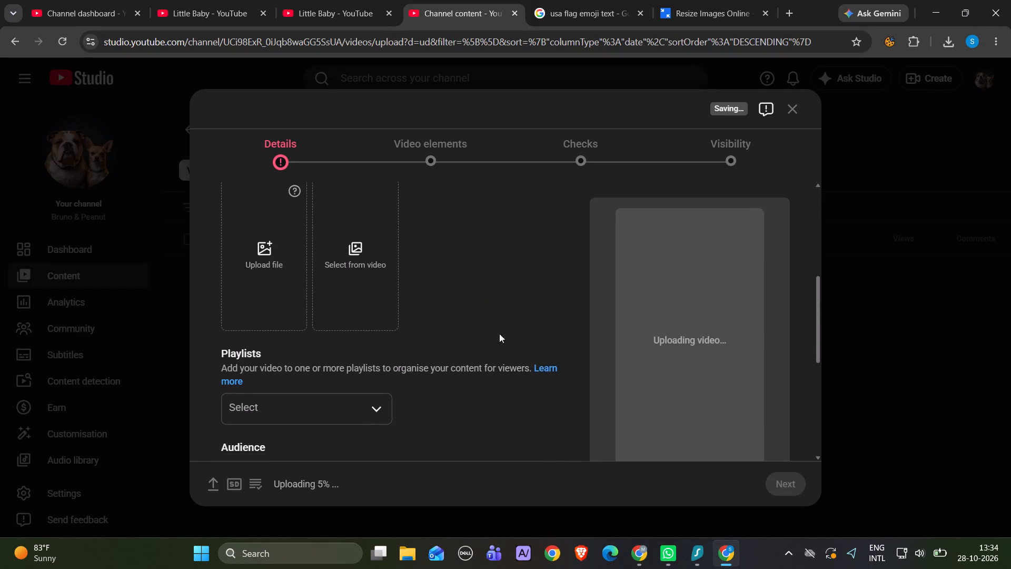
pyautogui.scroll(-1, 460, 358)
pyautogui.scroll(-1, 376, 373)
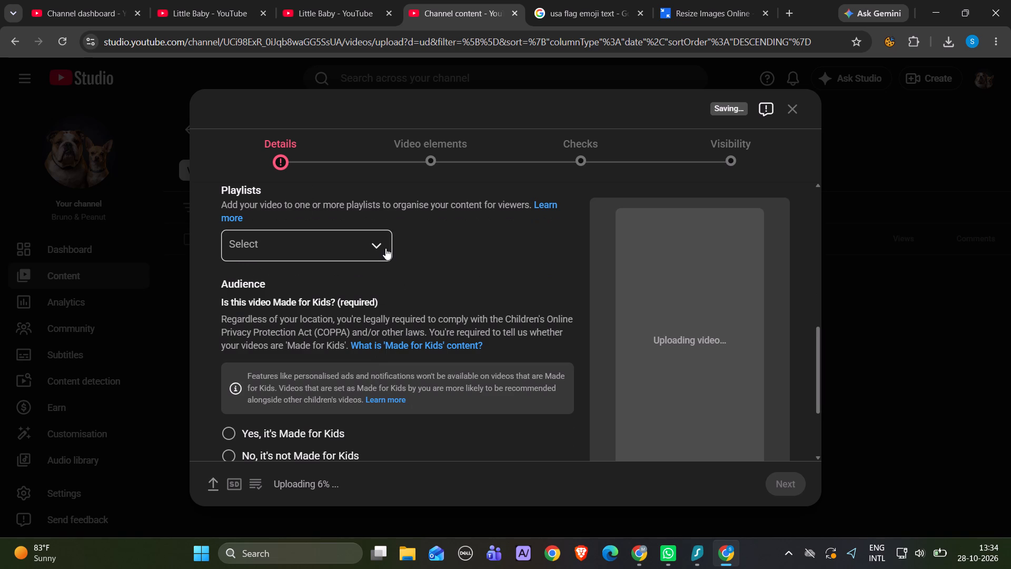
pyautogui.click(384, 247)
pyautogui.click(542, 282)
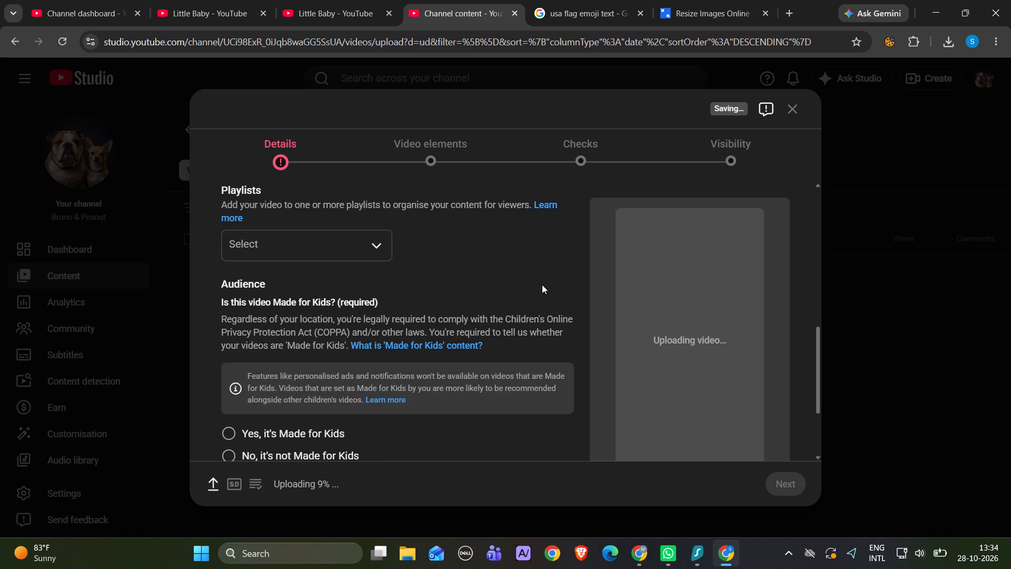
pyautogui.scroll(-1, 340, 435)
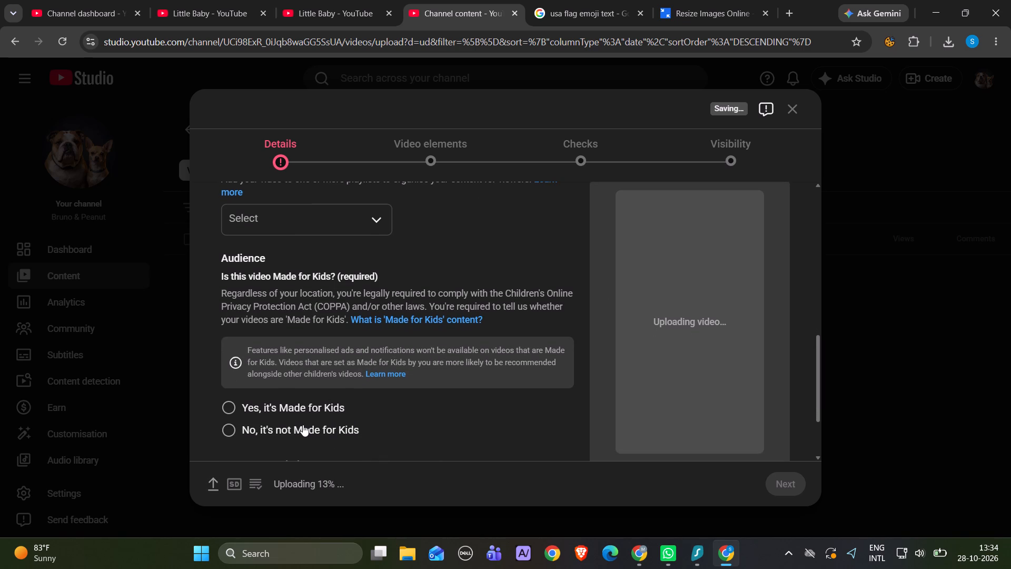
pyautogui.click(303, 425)
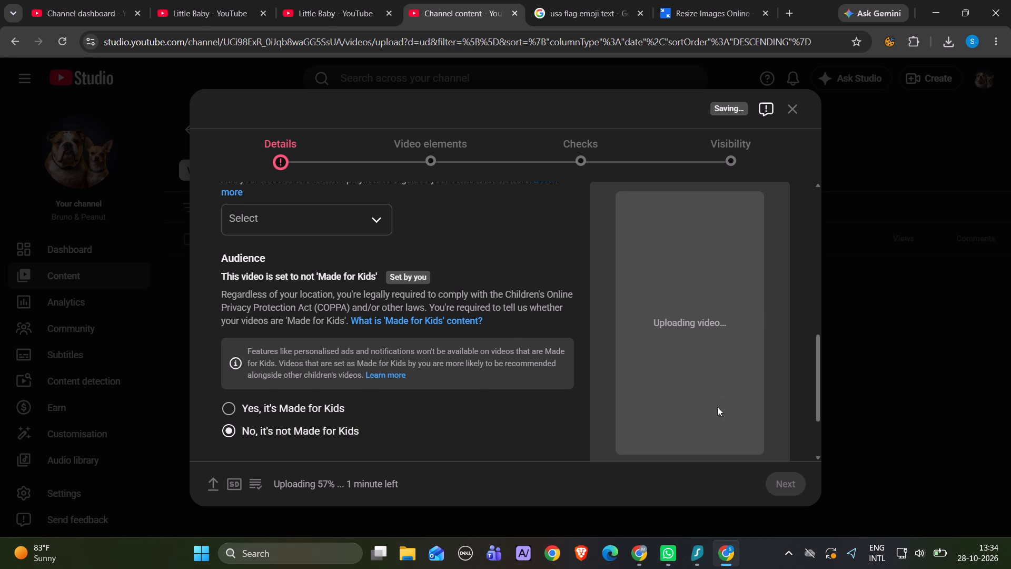